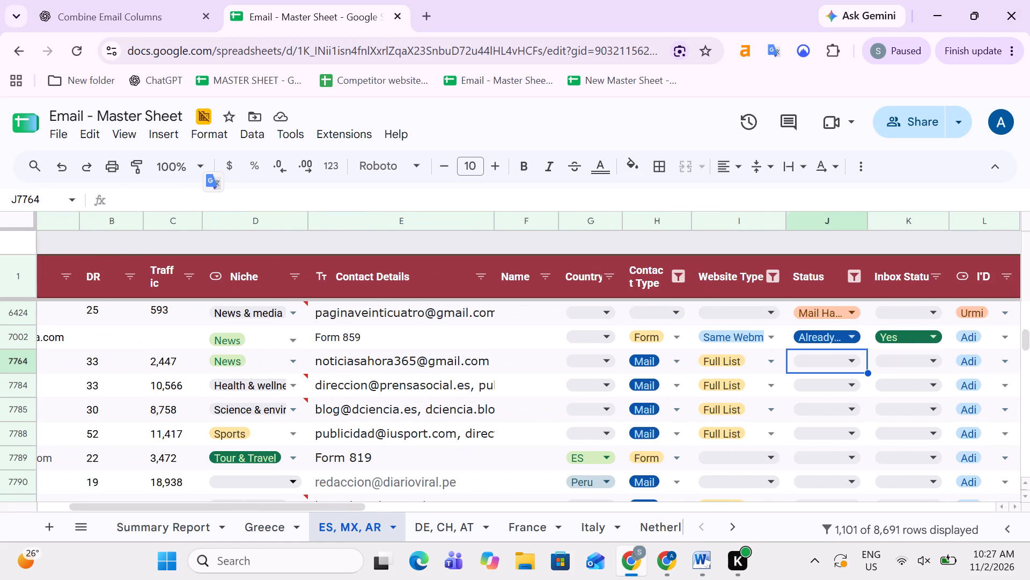
Set the Status of the noticias-ahora.com row to Done in the ES, MX, AR sheet.
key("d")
key("Down")
key("Return")
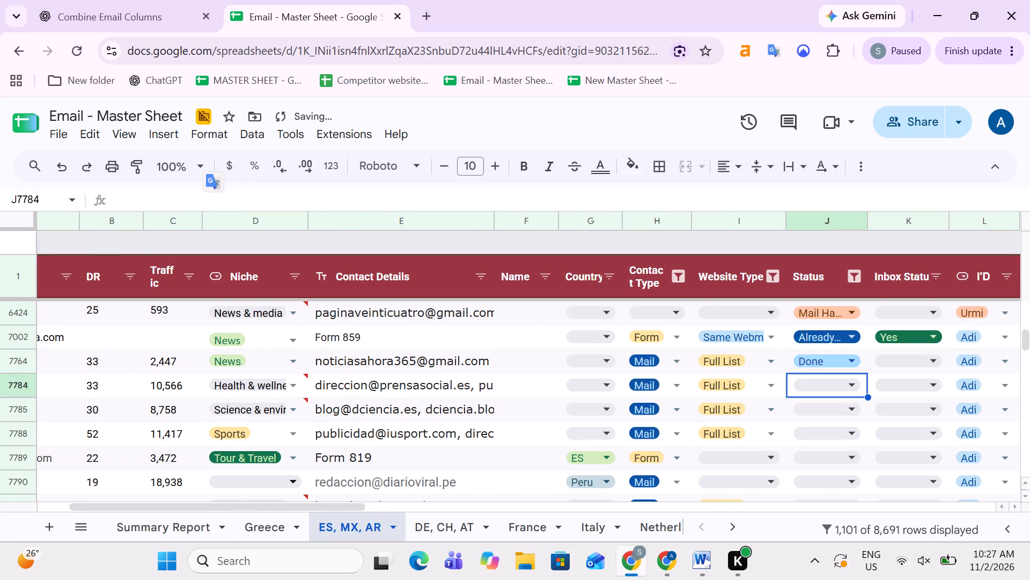
Set the Niche of the prensasocial.es row to the Health & Wellness option.
key("Up")
key("Right")
key("Right")
key("Down")
key("Left")
key("Left")
key("Left")
key("Left")
key("Left")
key("Left")
key("Left")
key("Left")
key("Left")
key("Left")
key("Left")
key("Left")
key("Left")
key("Left")
key("Left")
key("Left")
key("Left")
key("Right")
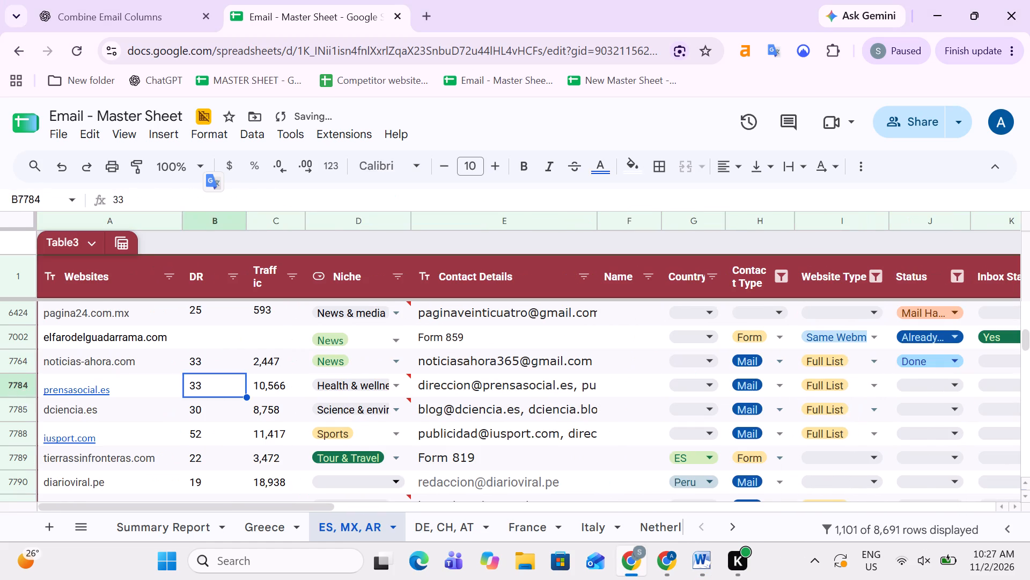
key("Right")
key("Right")
key("Right")
key("Left")
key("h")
key("Down")
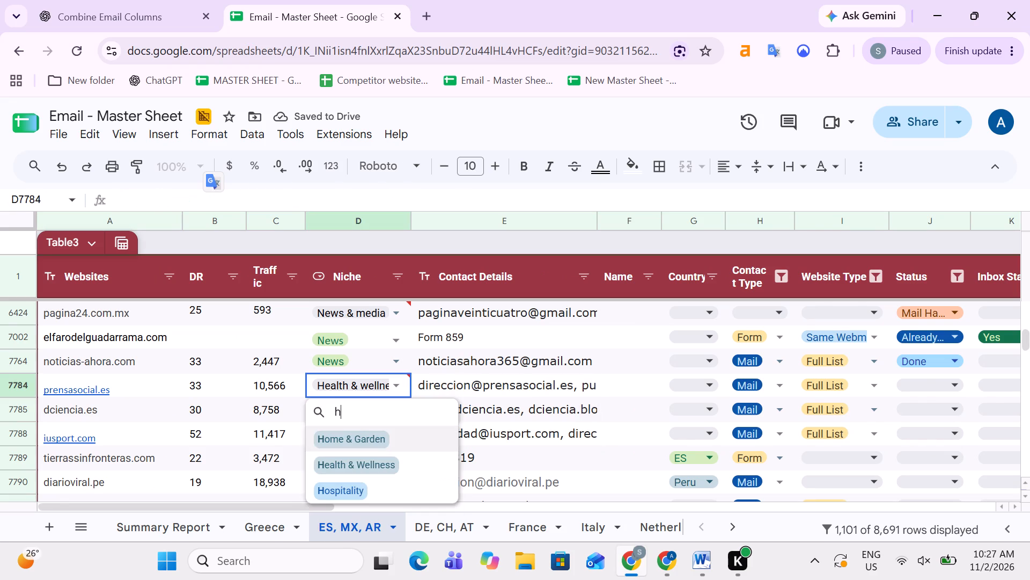
key("Down")
key("Return")
Copy the first email address from the Contact Details of the prensasocial.es row.
key("Up")
key("Right")
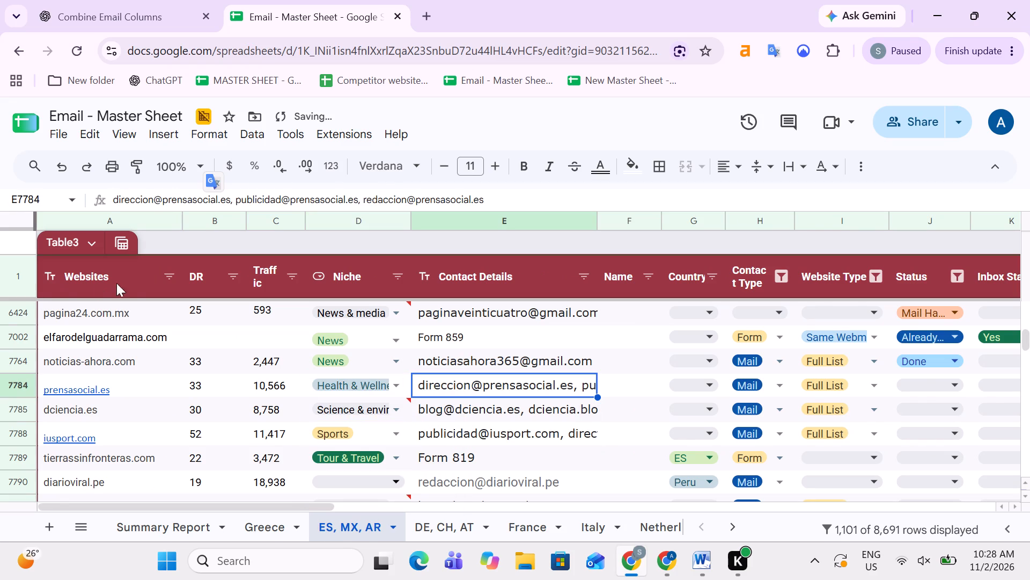
left_click(226, 200)
left_click_drag(226, 200, 211, 200)
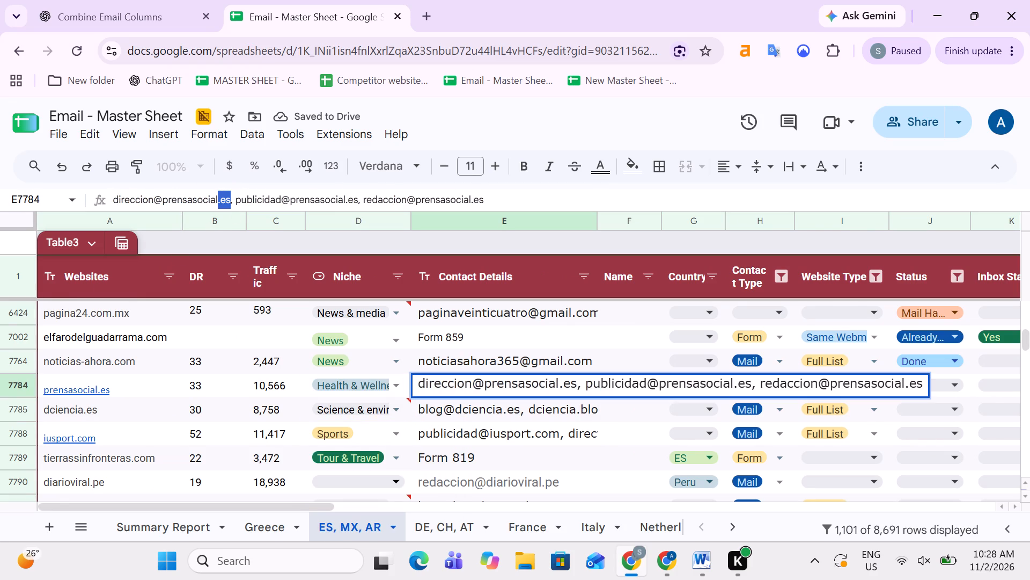
left_click_drag(211, 200, 116, 197)
key("ctrl+c")
key("ctrl+c")
key("ctrl+c")
key("ctrl+c")
key("ctrl+c")
key("ctrl+c")
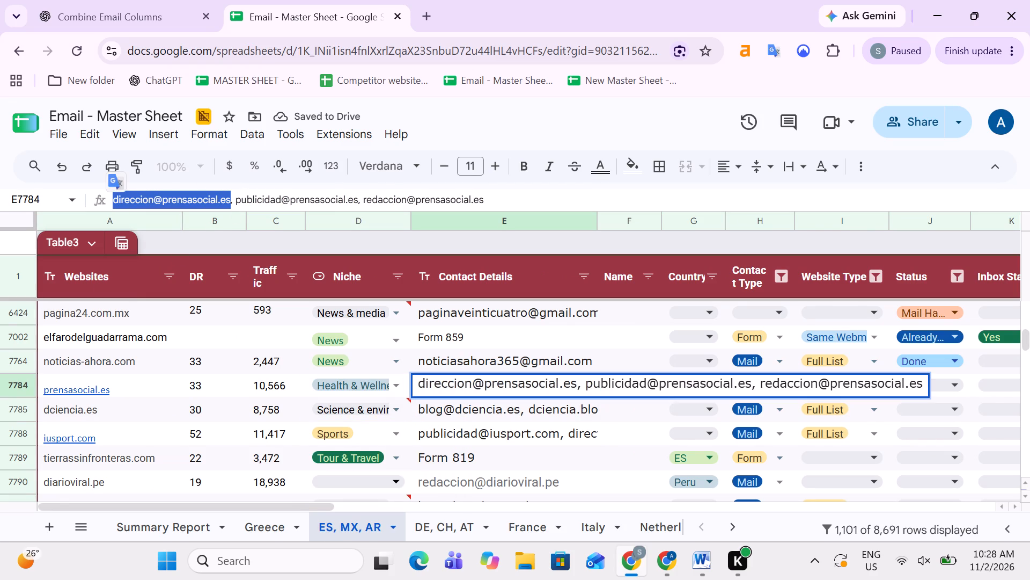
Select the second email address, the publicidad one, in the prensasocial.es Contact Details.
left_click(352, 197)
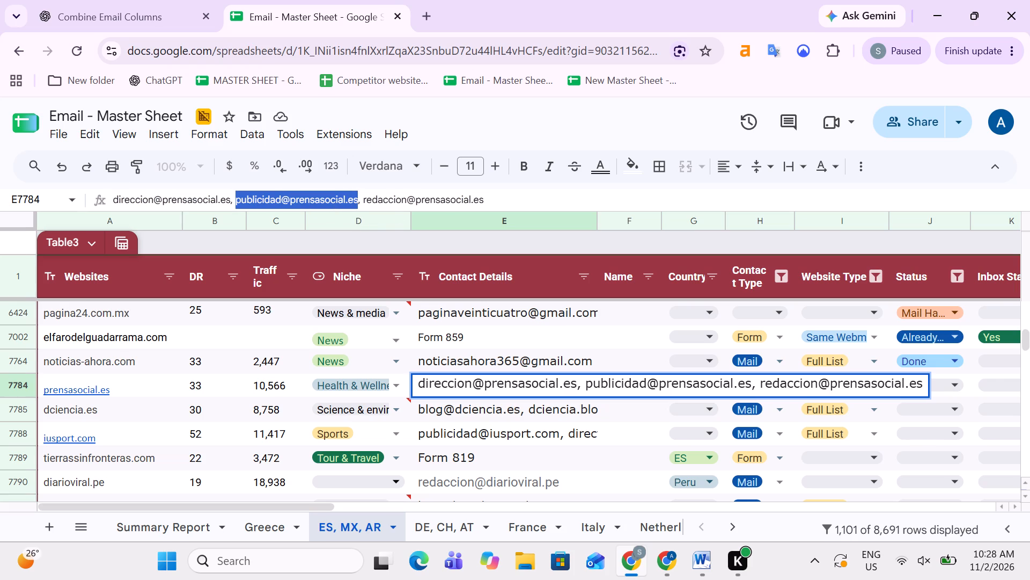
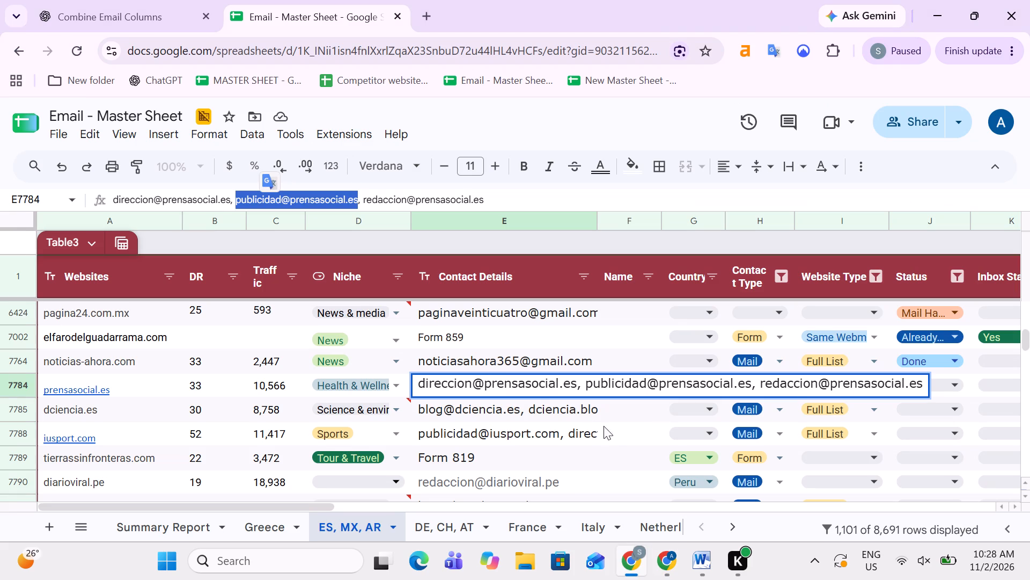
left_click(476, 200)
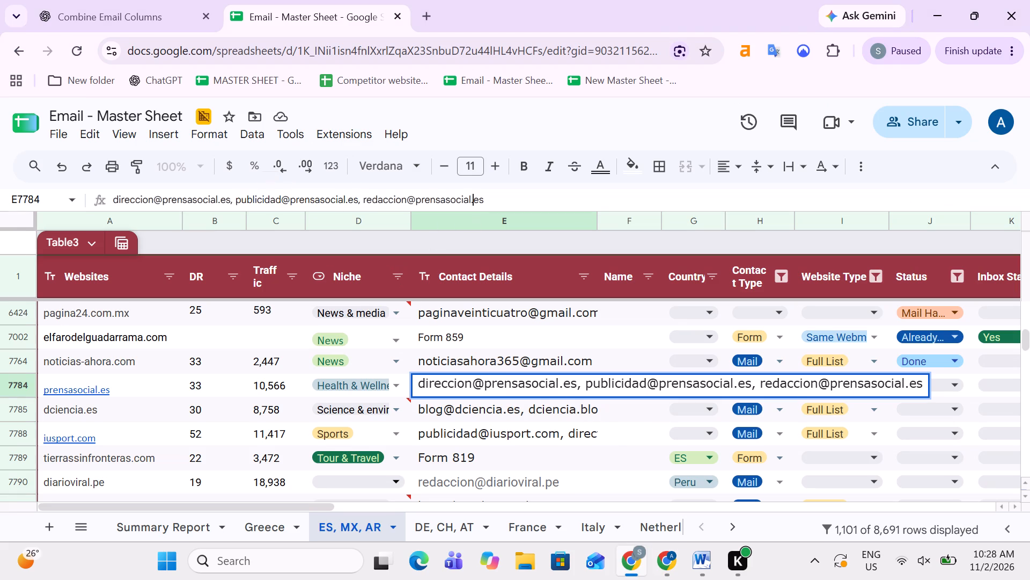
left_click_drag(476, 200, 458, 200)
left_click(480, 200)
left_click_drag(480, 200, 391, 200)
key("ctrl+c")
key("ctrl+c")
key("ctrl+c")
key("ctrl+c")
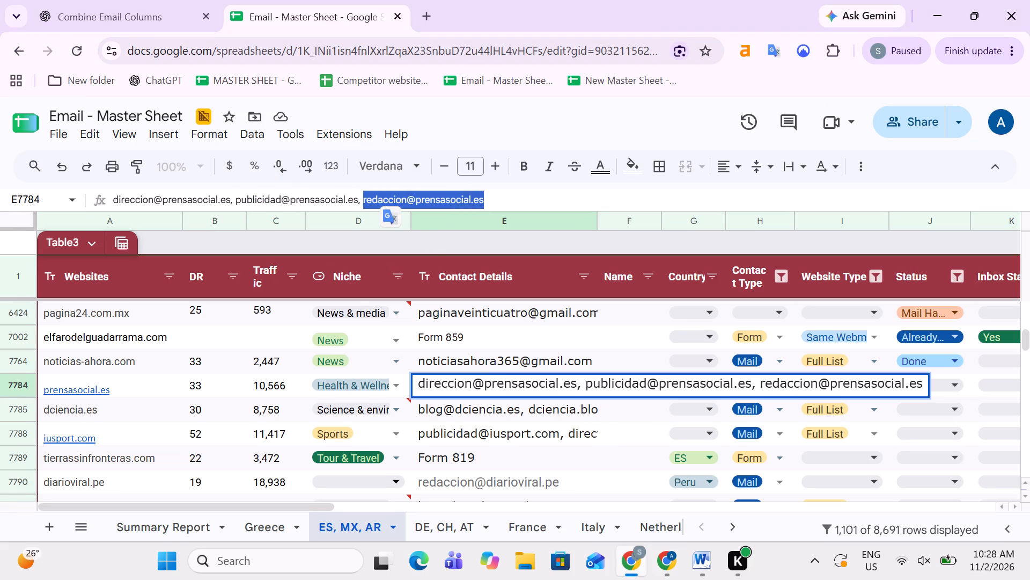
key("alt+Tab")
left_click(490, 95)
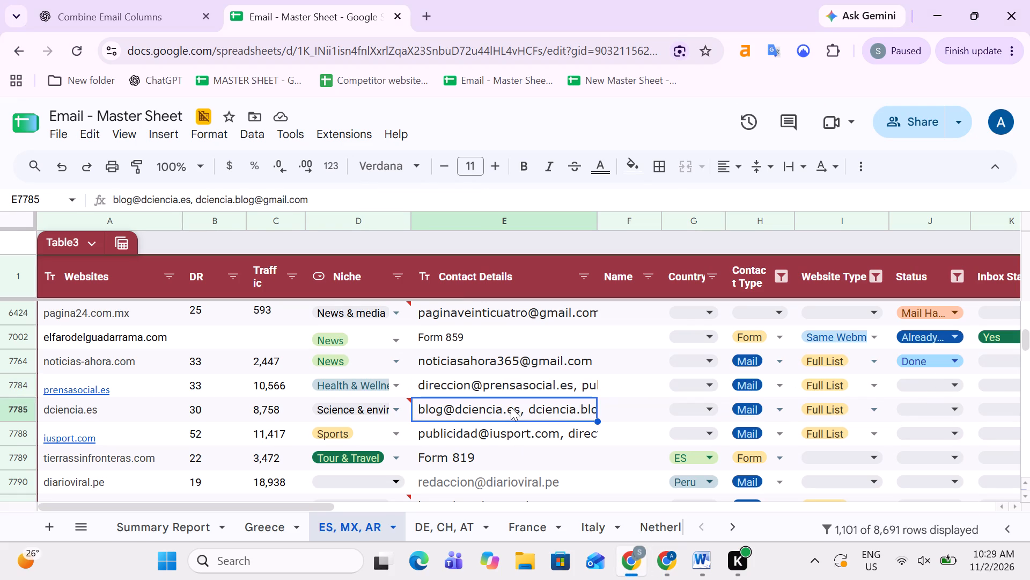
key("Up")
key("Left")
key("Left")
key("Left")
key("Left")
key("Left")
key("Left")
key("Left")
key("Left")
key("Left")
key("Left")
key("Right")
key("Right")
key("Right")
key("Right")
key("Right")
key("Right")
key("Right")
key("Right")
key("Right")
key("Right")
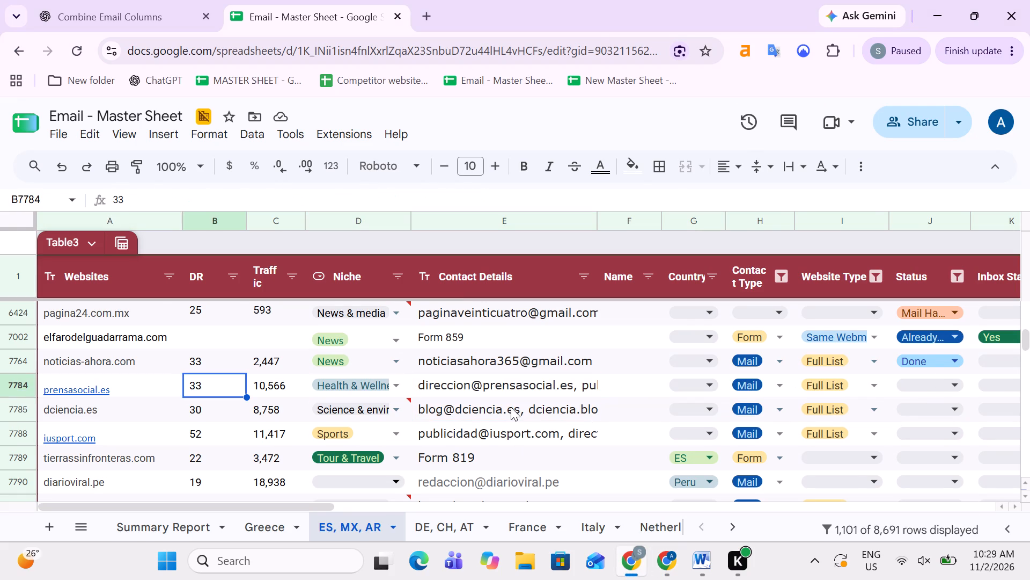
key("Left")
key("Left")
key("Left")
key("Left")
key("Left")
key("Left")
key("Left")
key("Left")
key("Left")
key("Left")
key("Left")
key("Left")
key("Left")
key("Left")
key("Left")
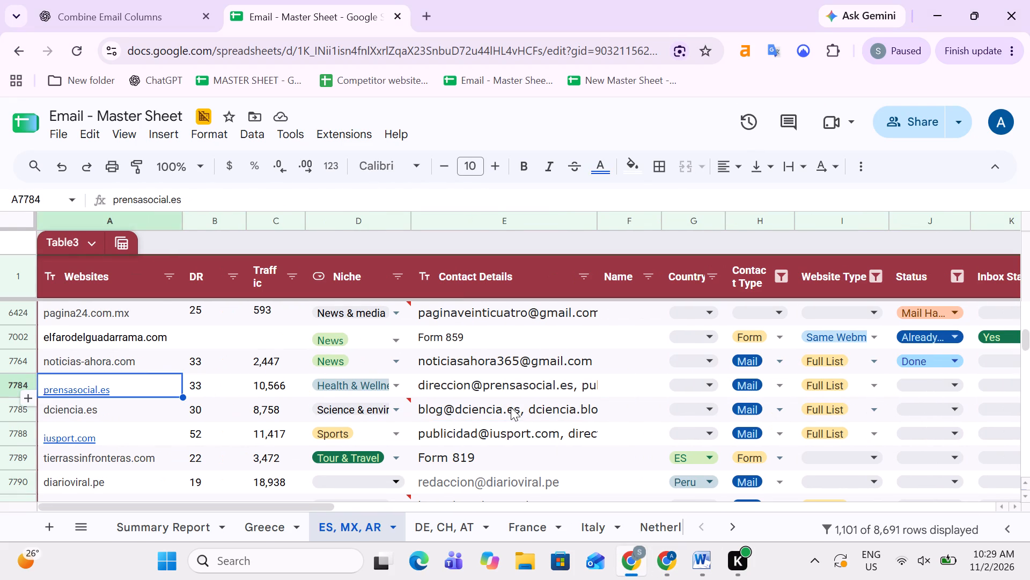
triple_click(204, 197)
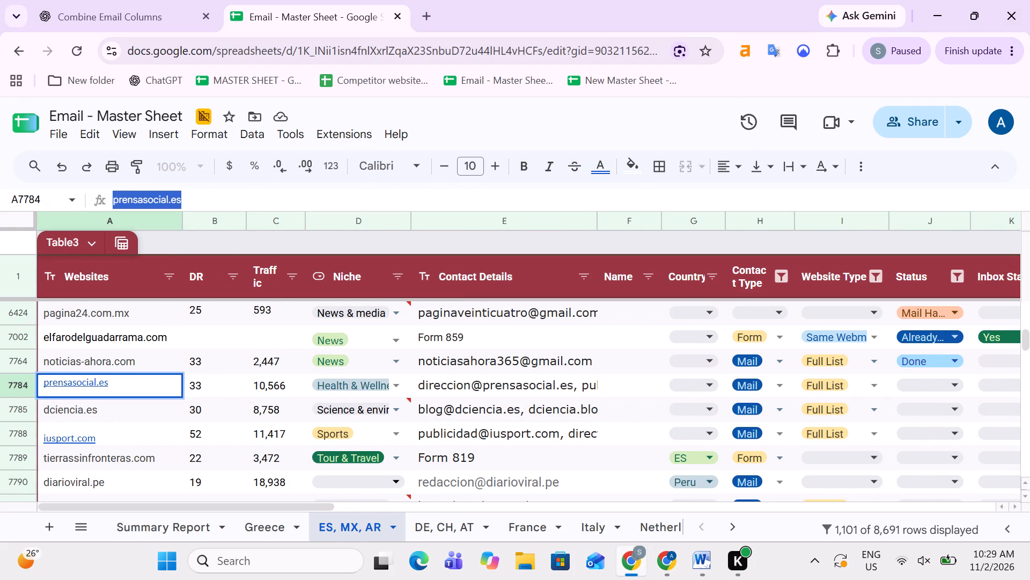
key("ctrl+c")
key("ctrl+c")
key("alt+Tab")
left_click(466, 97)
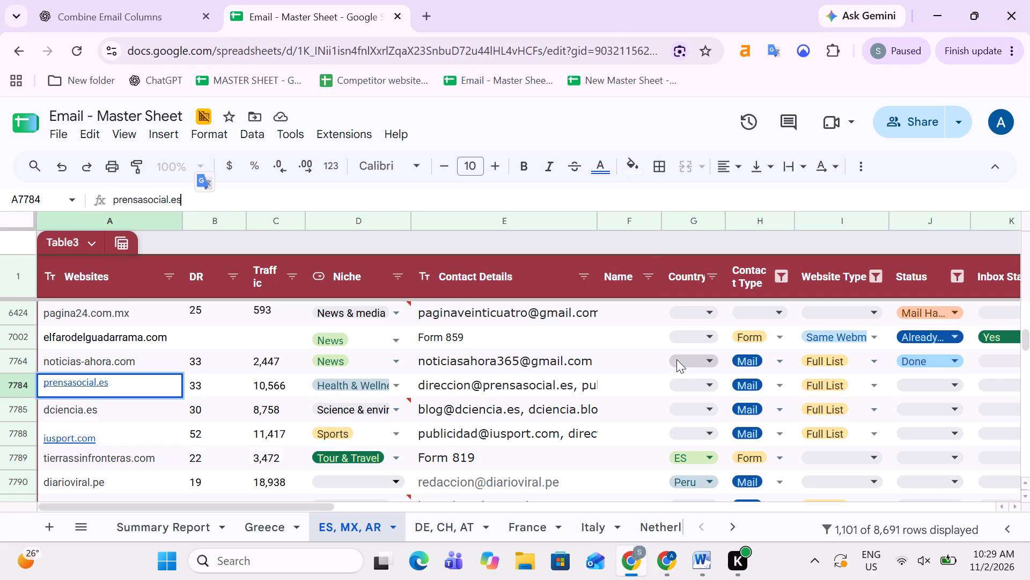
key("Tab")
key("Right")
key("Right")
key("Right")
key("Right")
key("Right")
key("Right")
key("Right")
key("Right")
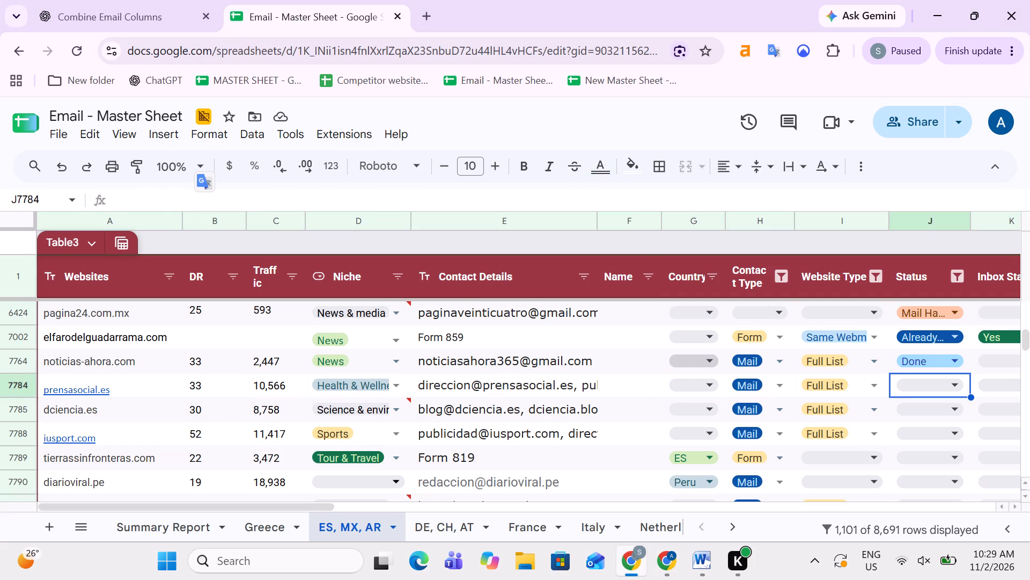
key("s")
key("Down")
key("Up")
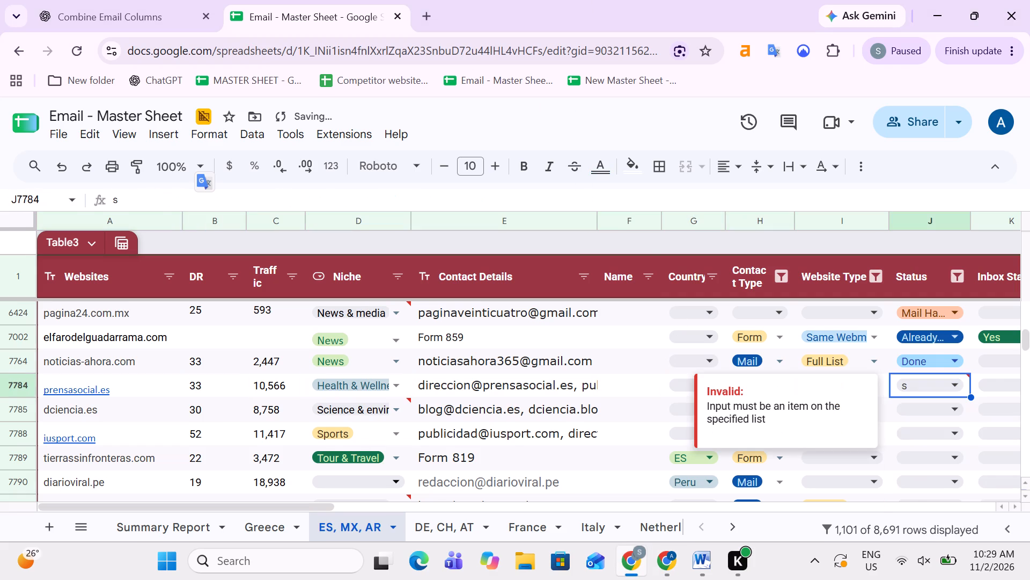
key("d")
key("Down")
key("Return")
key("Up")
Enter 10/6 as the Post date of the prensasocial.es row.
key("Right")
key("Right")
key("Right")
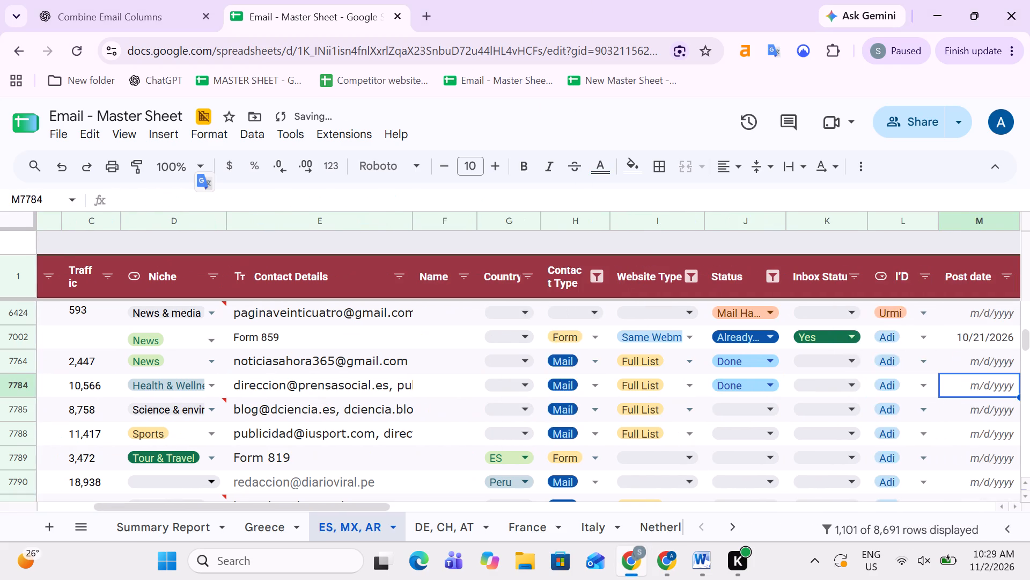
key("Right")
key("Left")
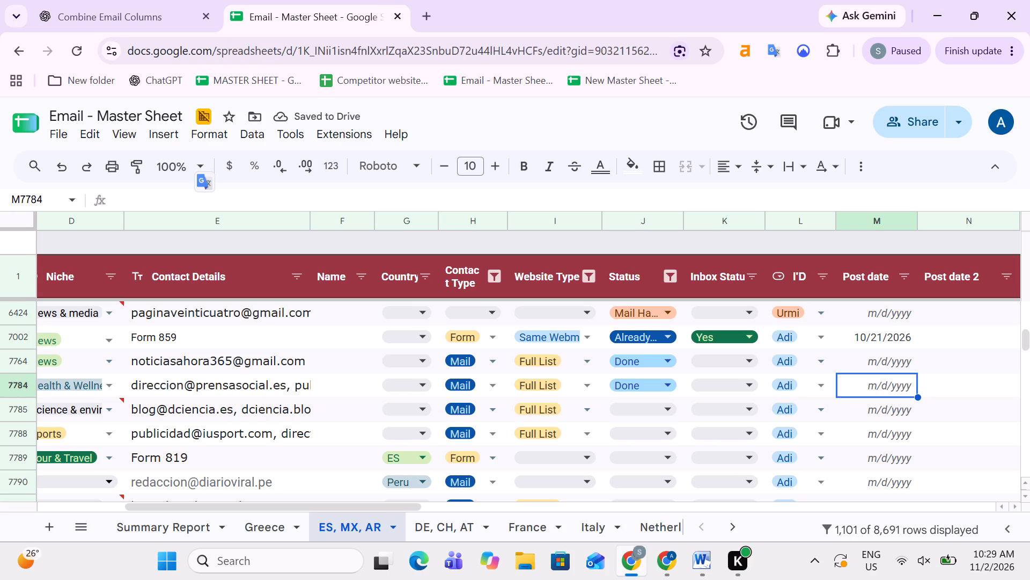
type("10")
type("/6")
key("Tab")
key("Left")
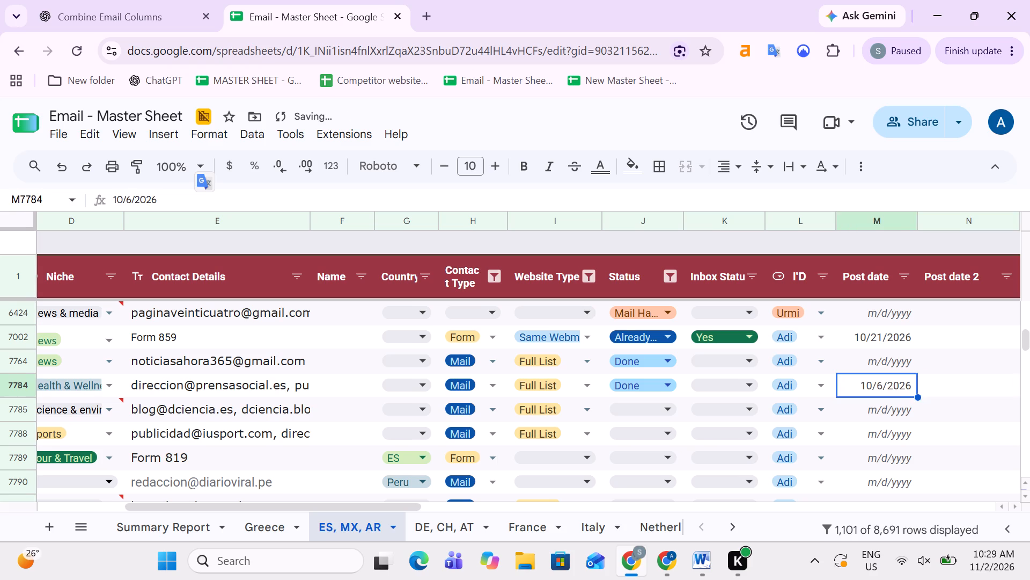
Set the Niche of the dciencia.es row to the Environmental option.
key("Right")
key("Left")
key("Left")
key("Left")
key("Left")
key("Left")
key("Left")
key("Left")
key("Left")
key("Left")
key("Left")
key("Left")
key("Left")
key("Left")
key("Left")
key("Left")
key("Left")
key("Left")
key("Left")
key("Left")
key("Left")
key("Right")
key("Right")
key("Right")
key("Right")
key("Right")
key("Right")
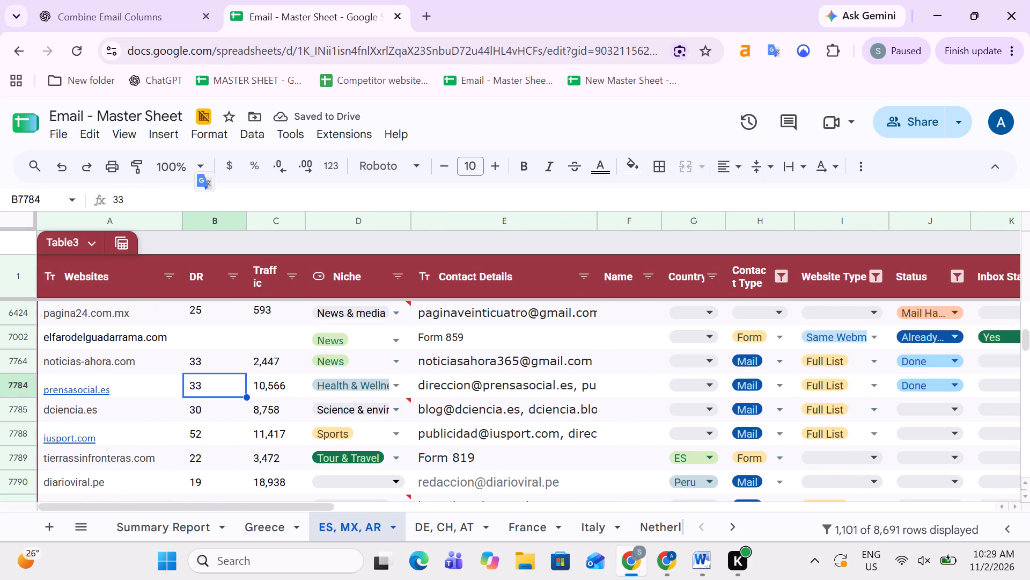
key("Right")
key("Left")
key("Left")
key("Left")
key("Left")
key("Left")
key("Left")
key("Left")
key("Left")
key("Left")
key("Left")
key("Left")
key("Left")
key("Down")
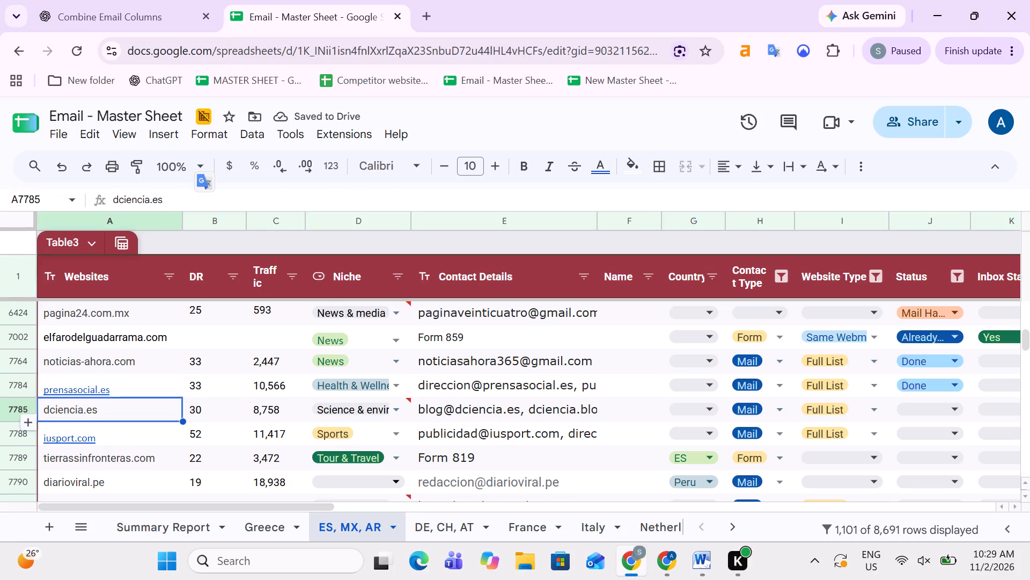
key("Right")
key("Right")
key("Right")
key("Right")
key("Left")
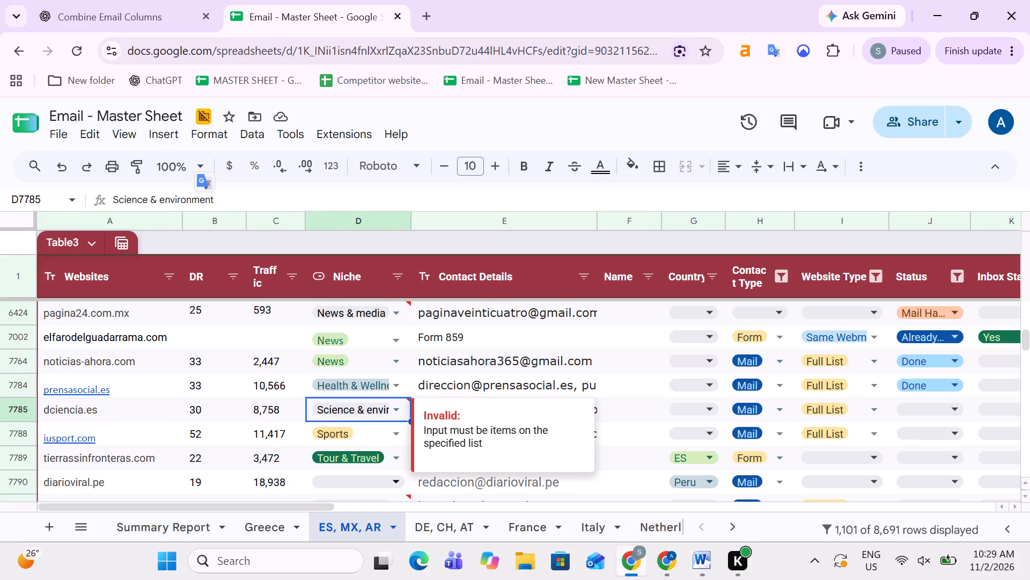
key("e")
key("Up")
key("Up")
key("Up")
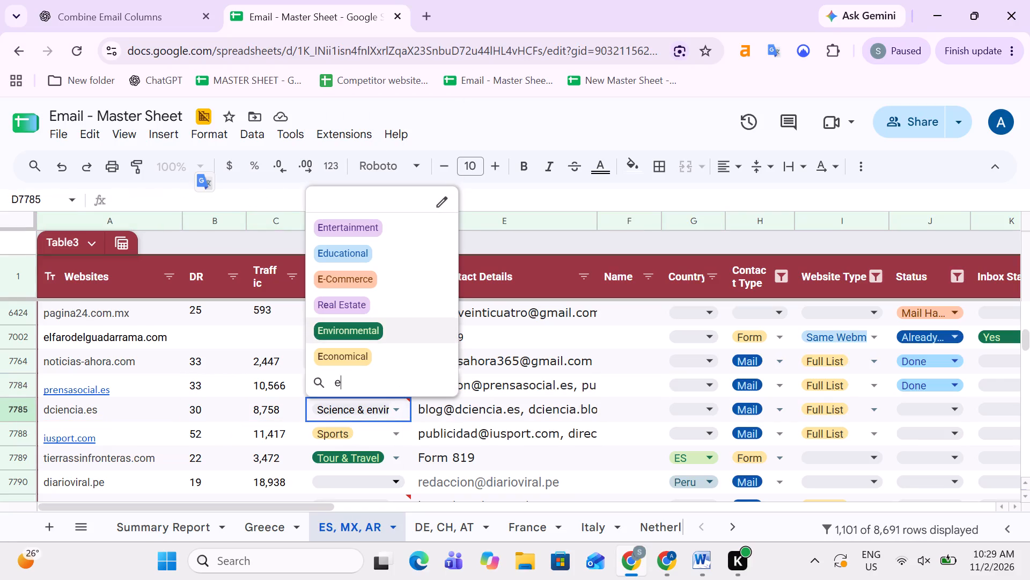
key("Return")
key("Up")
Copy the first email address, the blog one, from the Contact Details of the dciencia.es row.
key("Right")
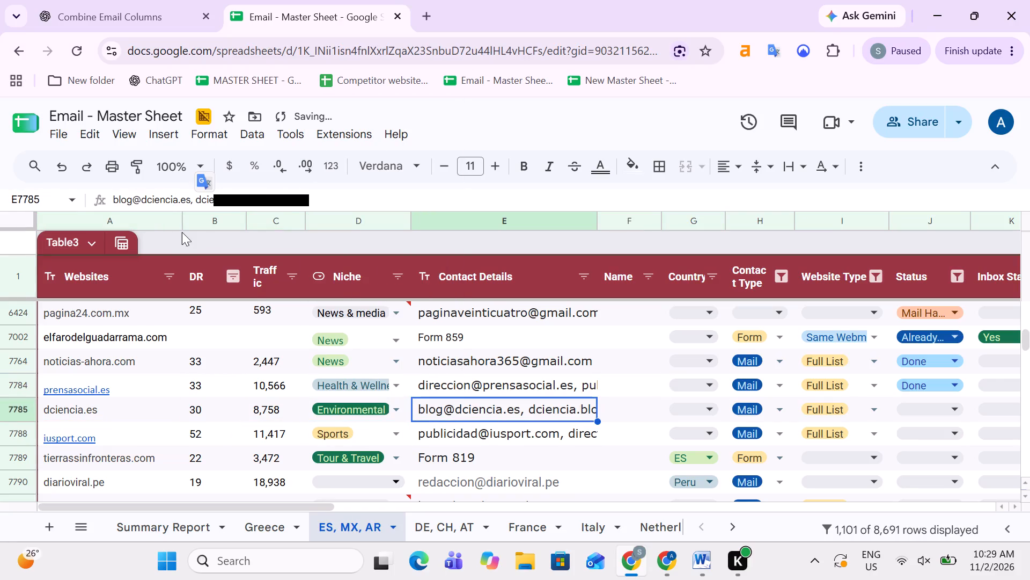
left_click(188, 201)
left_click_drag(188, 201, 97, 198)
key("ctrl+c")
key("ctrl+c")
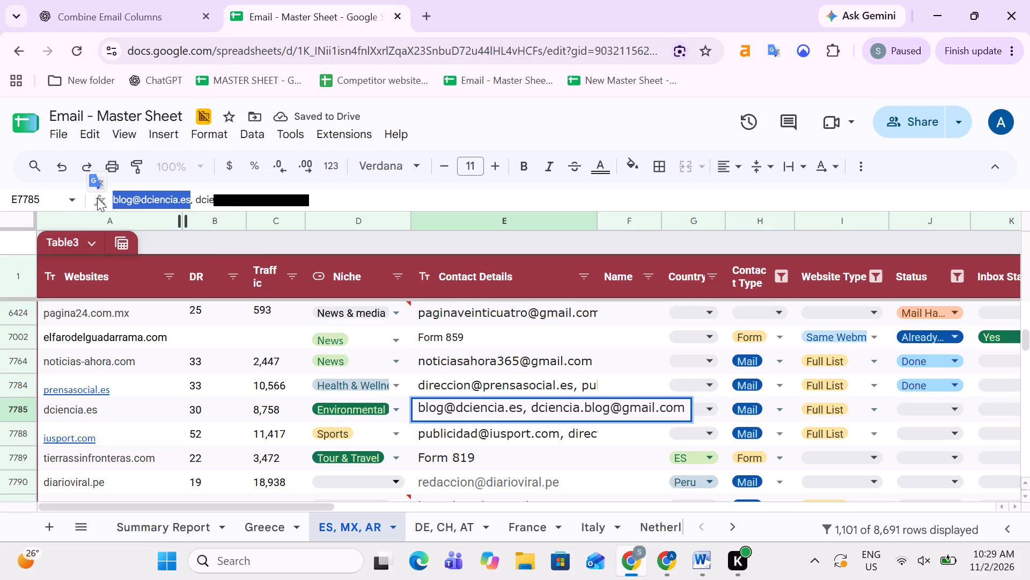
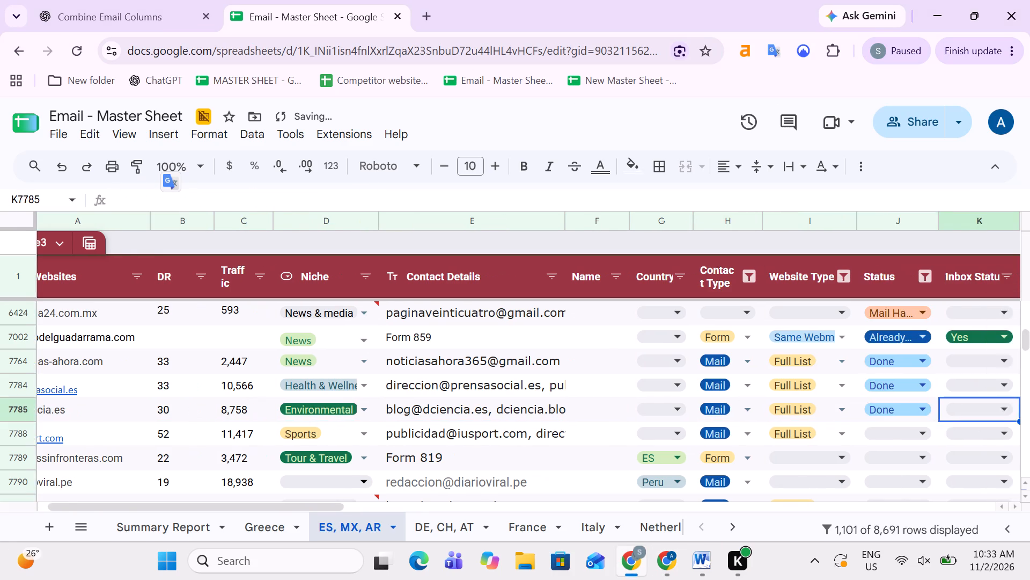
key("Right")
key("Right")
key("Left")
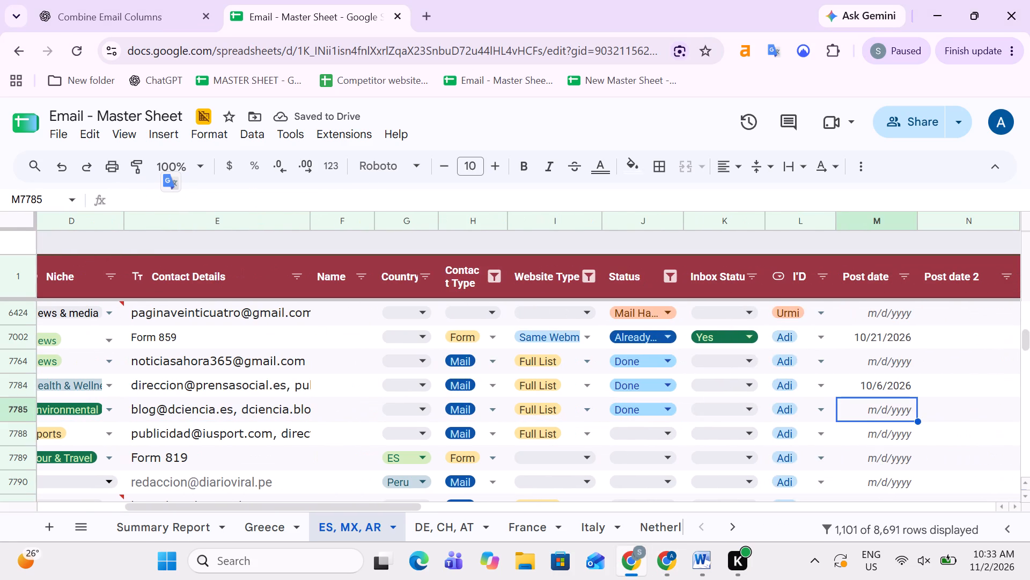
Select the first publicity e-mail address in the Contact Details cell of the iusport.com row for copying.
key("Down")
key("Left")
key("Left")
key("Left")
key("Left")
key("Left")
key("Left")
key("Left")
key("Left")
key("Left")
key("Left")
key("Left")
key("Left")
key("Left")
key("Left")
key("Left")
key("Left")
key("Left")
key("Left")
key("Left")
key("Left")
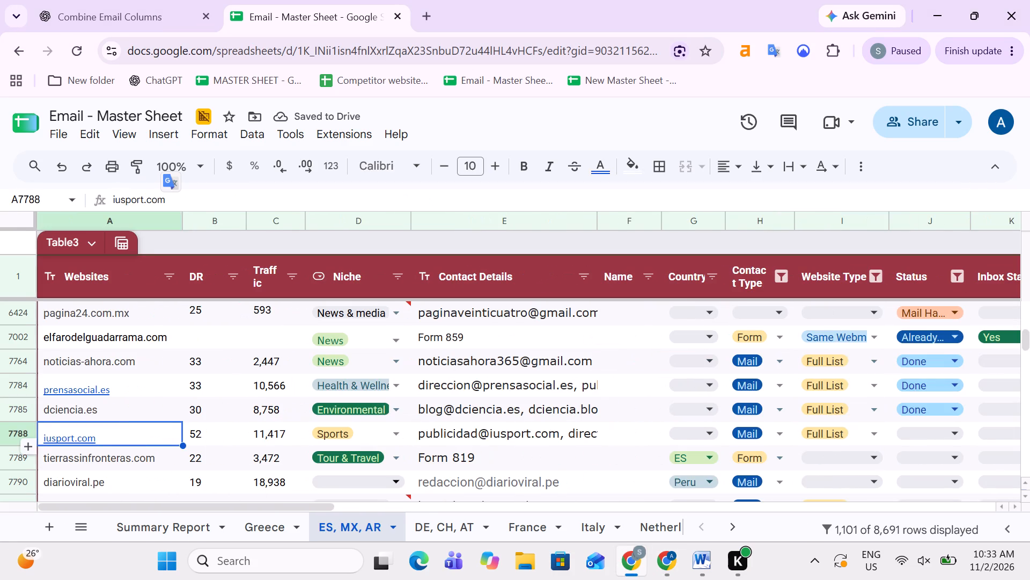
key("Right")
key("Right")
key("Right")
key("Right")
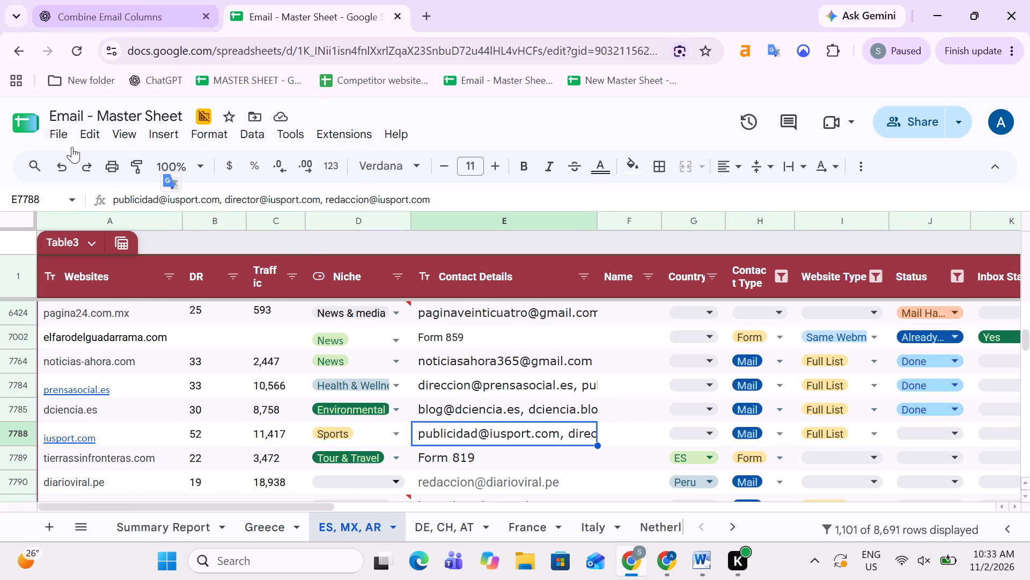
double_click(216, 200)
left_click(210, 196)
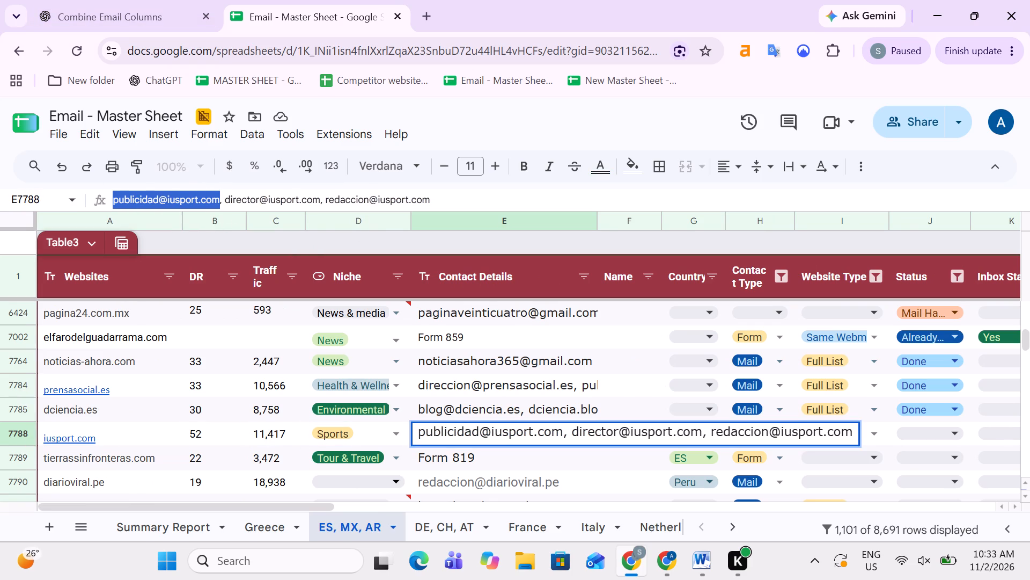
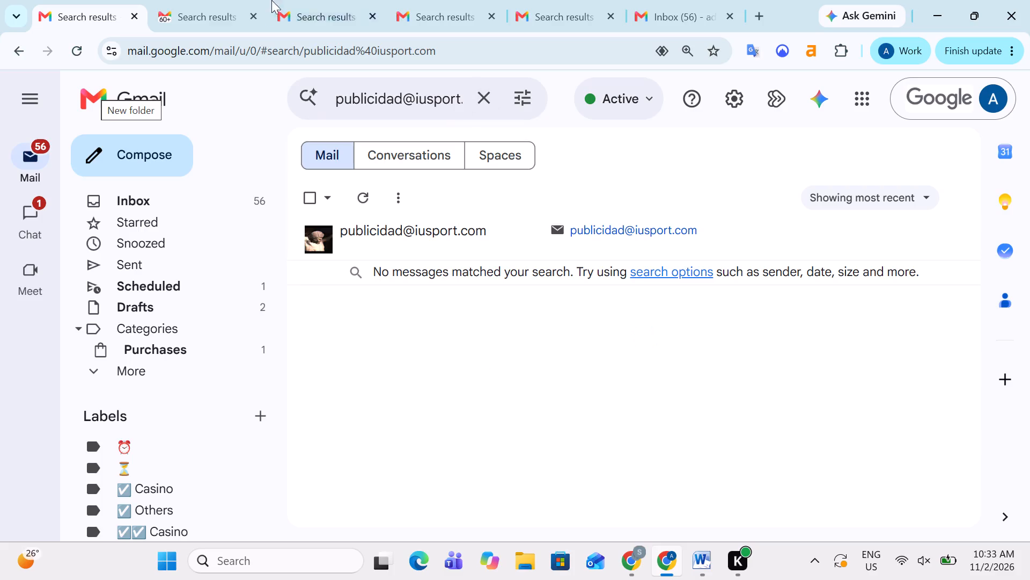
Search the second open Gmail account for the copied iusport.com publicity e-mail address.
left_click(149, 0)
left_click(140, 0)
left_click(212, 1)
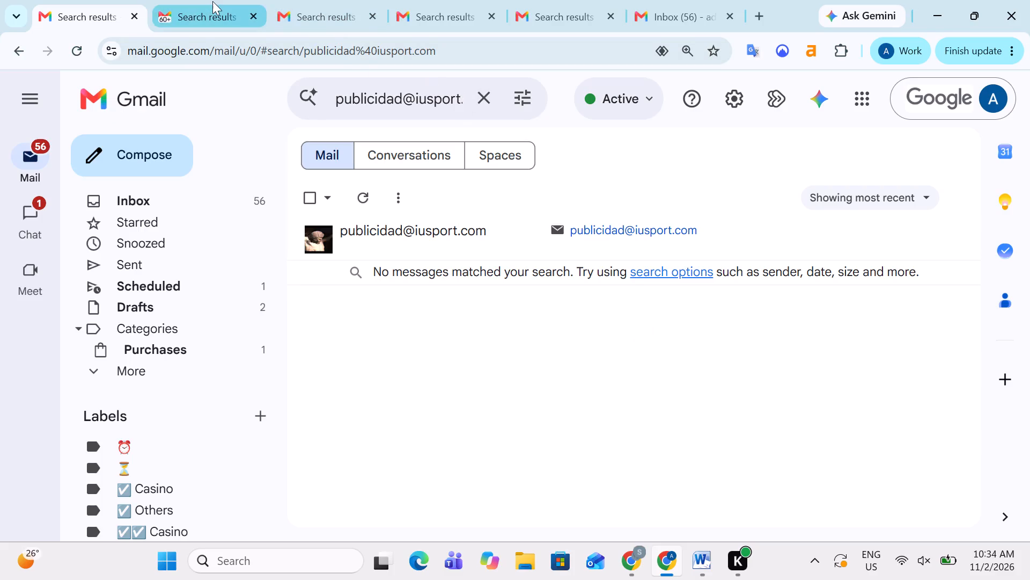
left_click(481, 83)
key("ctrl+v")
key("Return")
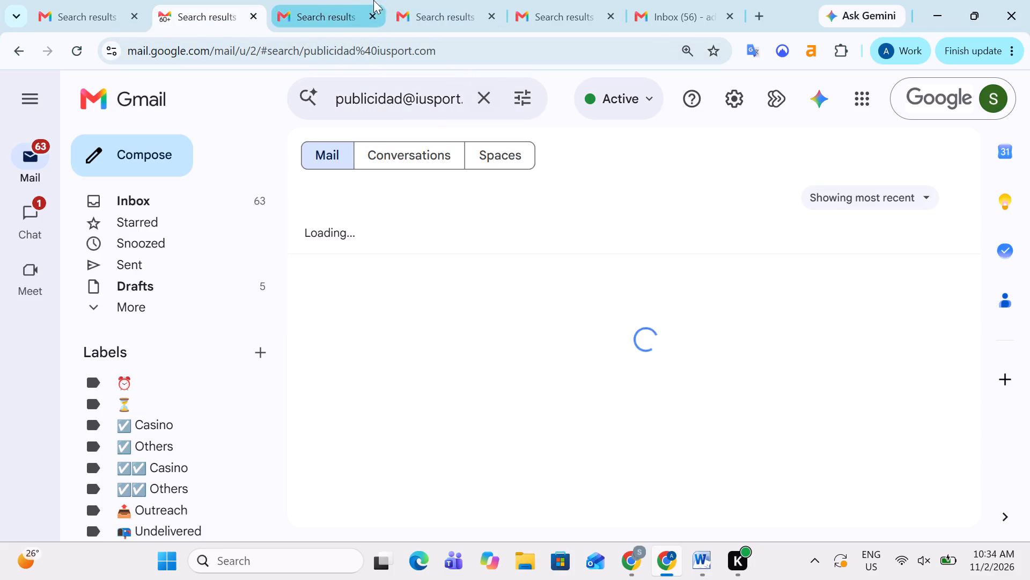
Replace the third Gmail account's dciencia.es search with one for the copied iusport.com publicity address.
left_click(346, 0)
left_click(516, 118)
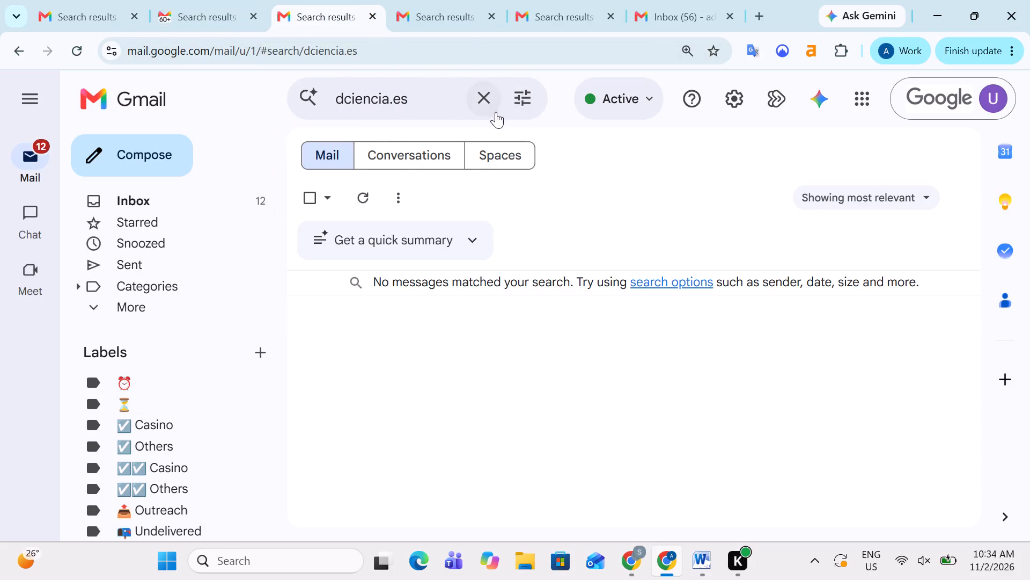
left_click(486, 106)
key("ctrl+v")
key("Return")
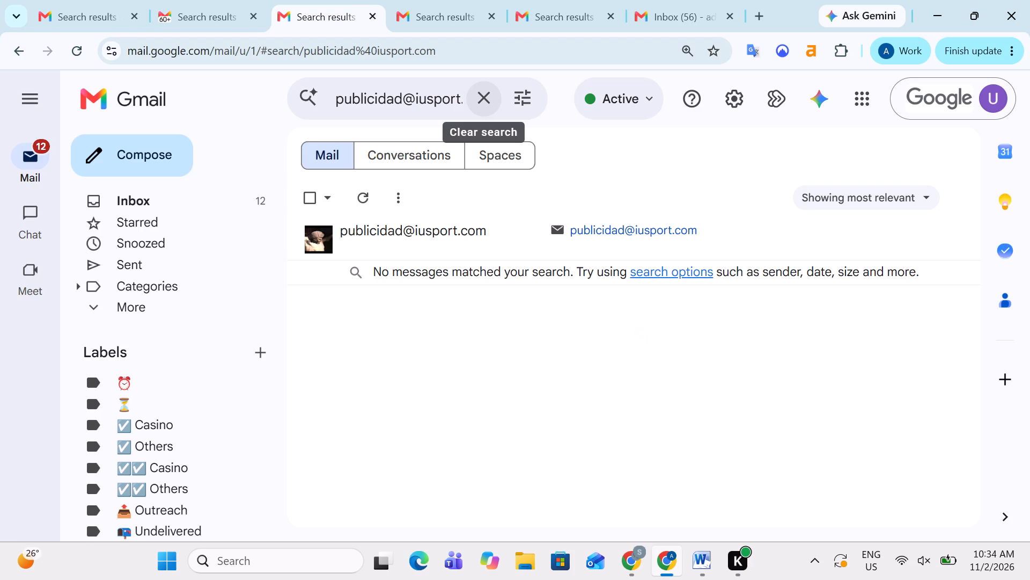
Search the fourth open Gmail account for the same iusport.com publicity address in place of "dciencia.es".
left_click(506, 0)
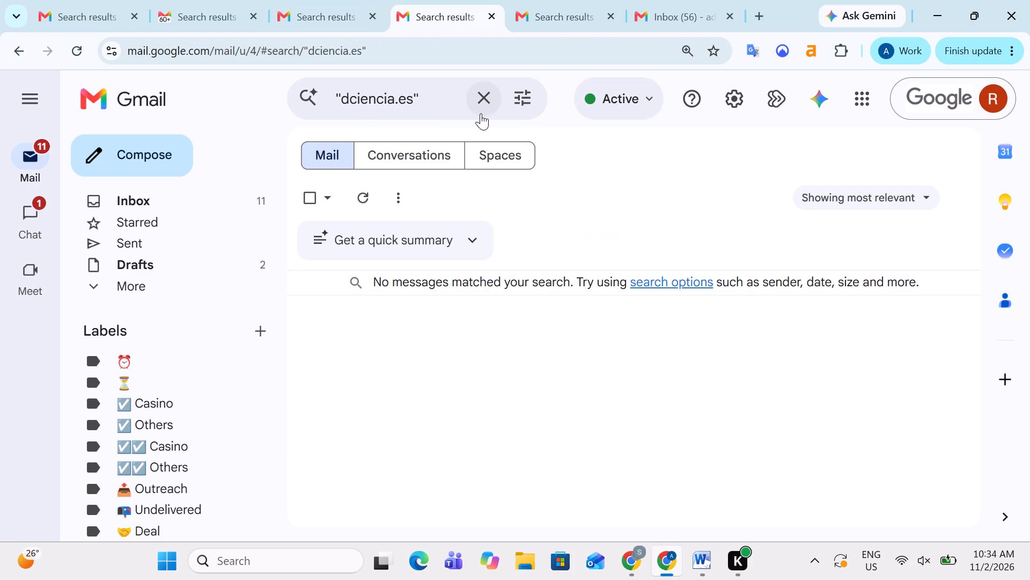
left_click(482, 104)
key("ctrl+v")
key("Return")
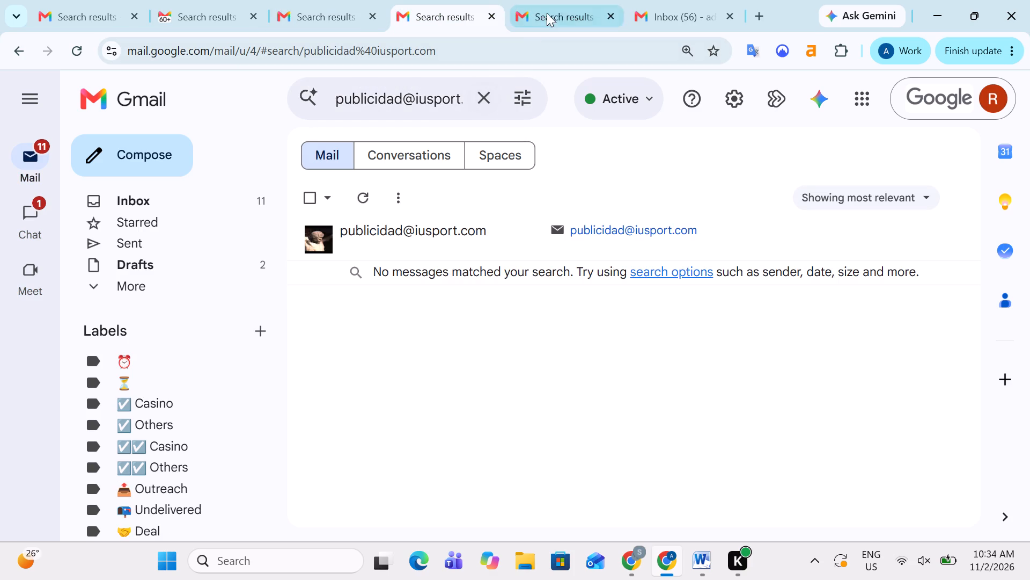
Search the fifth open Gmail account for the copied iusport.com publicity e-mail address.
left_click(565, 0)
left_click(490, 99)
key("ctrl+v")
key("Return")
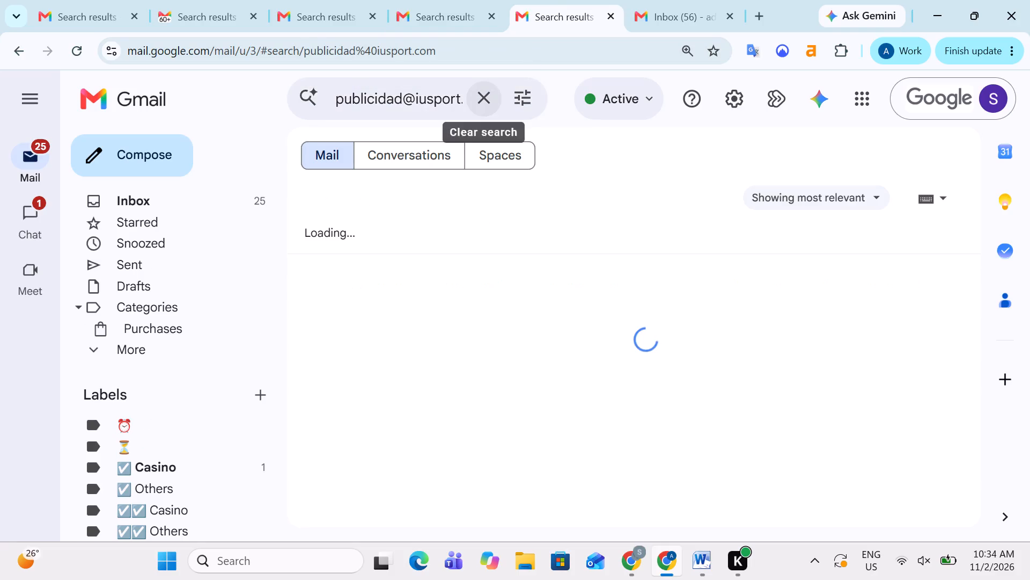
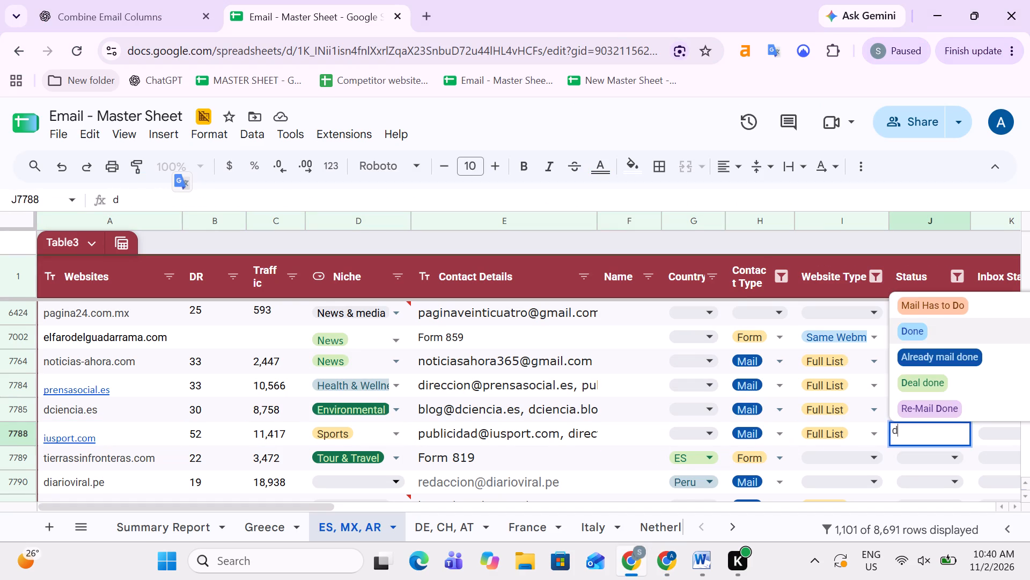
Set the Status of the iusport.com row to Done.
key("Return")
key("Up")
key("Right")
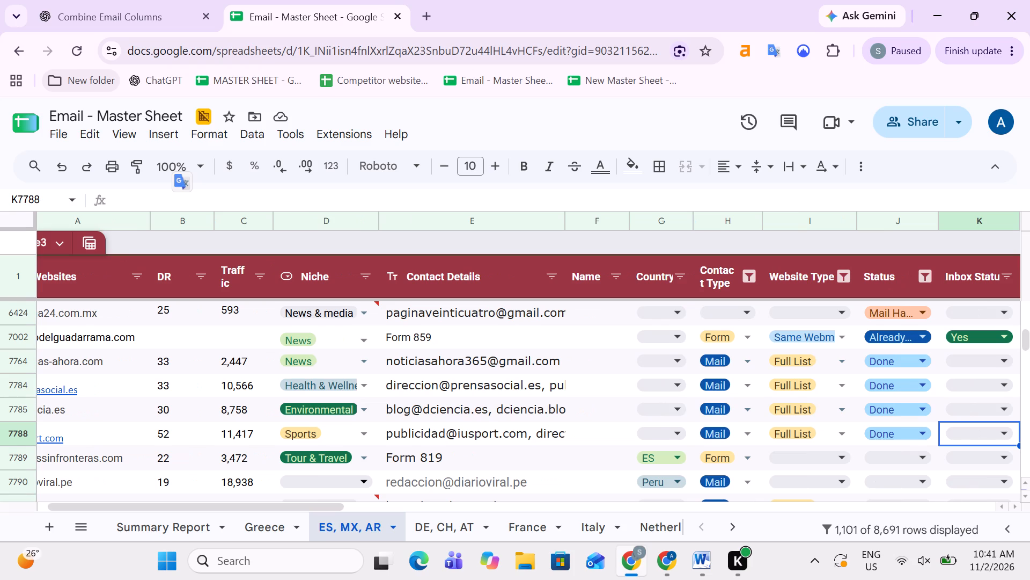
Examine the tierrassinfronteras.com row across its status, contact type, contact details and niche fields.
key("Down")
key("Left")
key("Left")
key("Left")
key("Left")
key("Left")
key("Left")
key("Left")
key("Left")
key("Left")
key("Left")
key("Left")
key("Left")
key("Left")
key("Left")
key("Left")
key("Left")
key("Left")
key("Left")
key("Left")
key("Left")
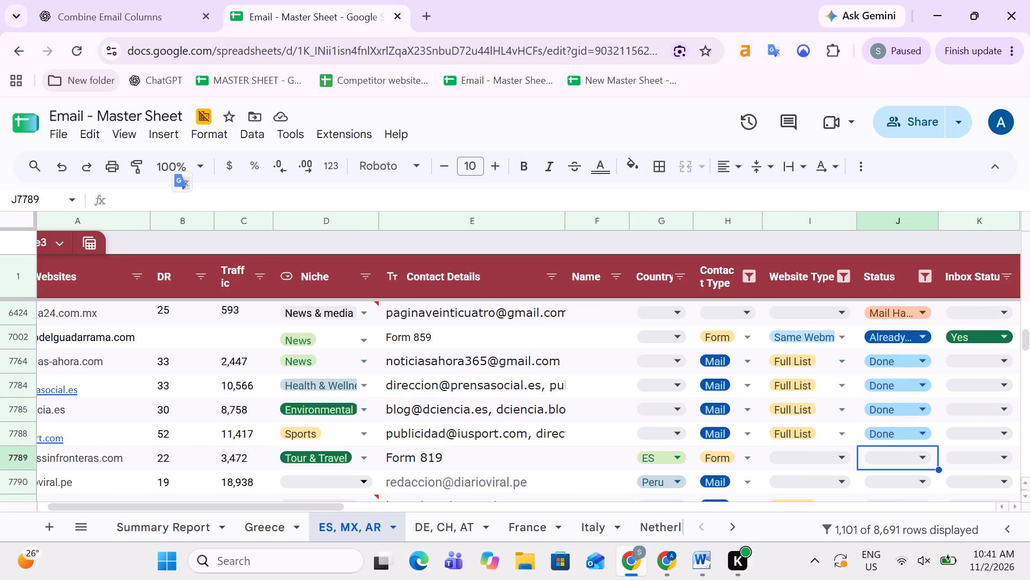
key("Right")
key("Right")
key("Right")
key("Right")
key("Left")
key("Left")
key("Left")
key("Left")
key("Left")
key("Left")
key("Left")
key("Left")
key("Left")
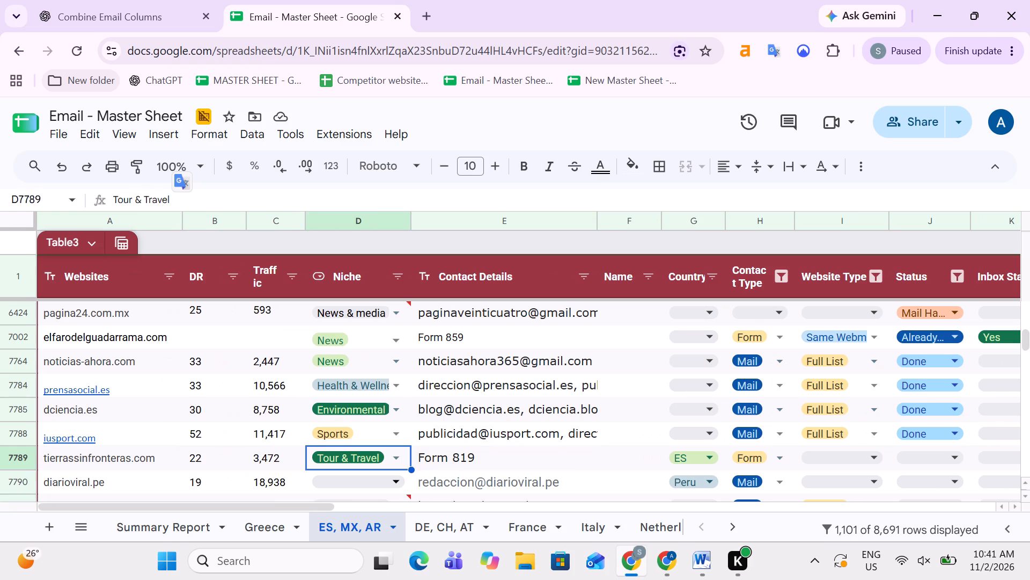
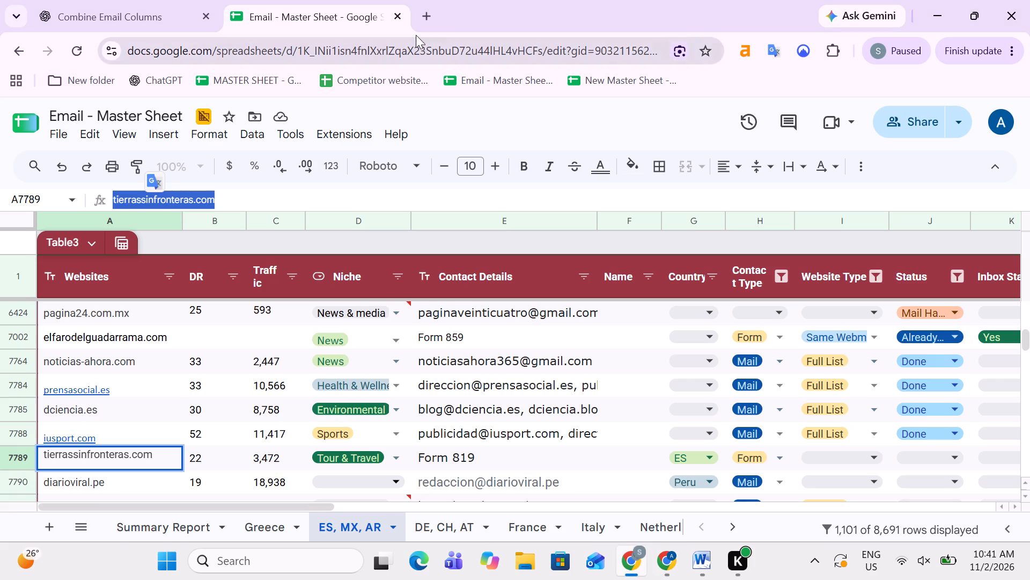
left_click(432, 13)
key("ctrl+v")
key("Return")
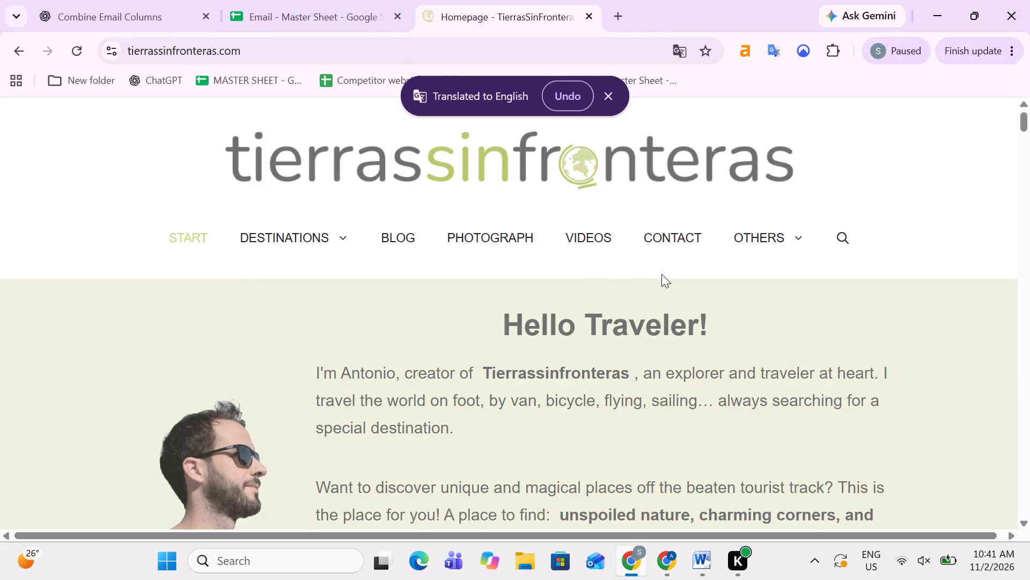
scroll(719, 339, "down", 20)
scroll(719, 339, "down", 16)
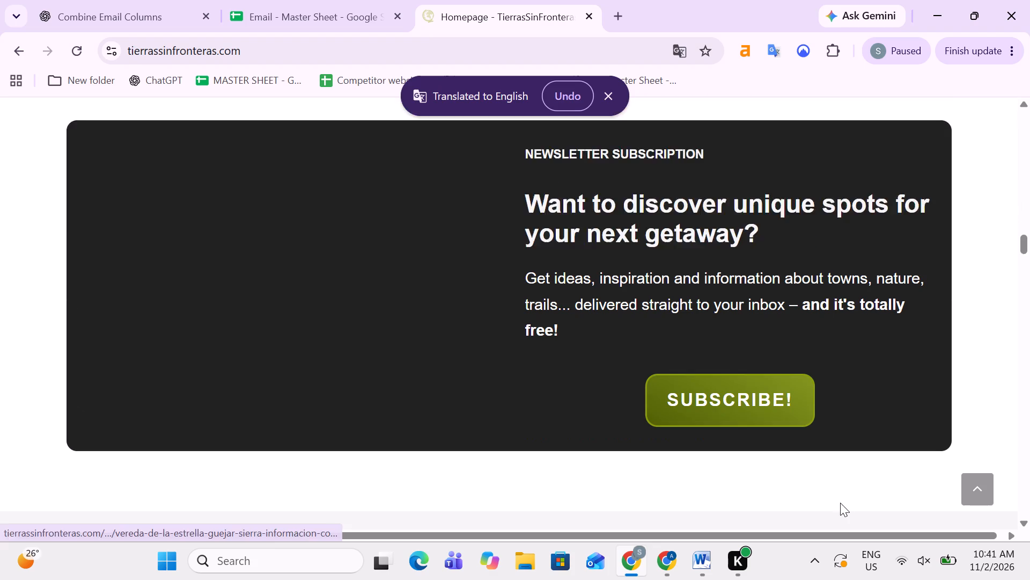
left_click_drag(1020, 254, 1029, 477)
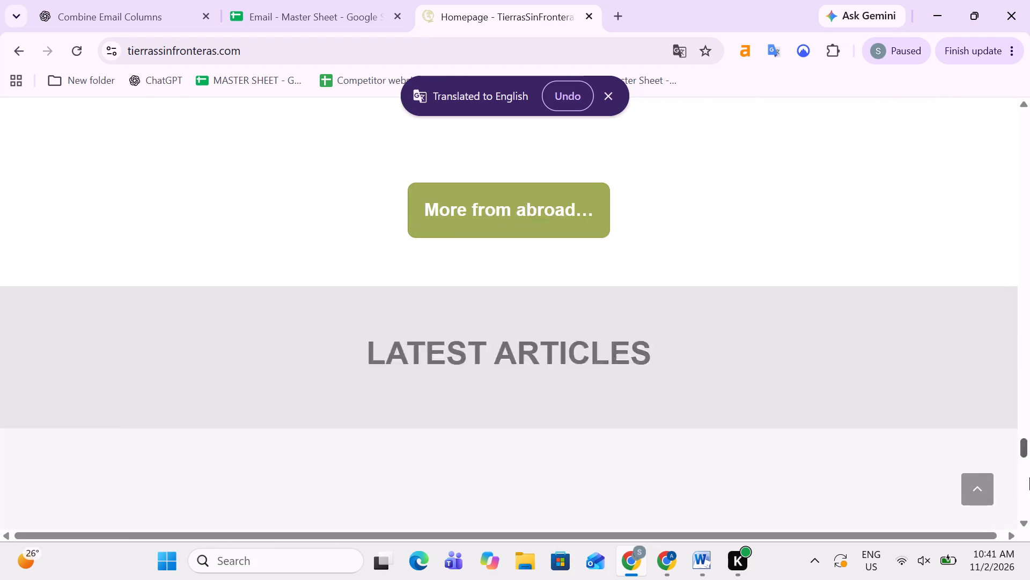
left_click_drag(1029, 477, 1020, 579)
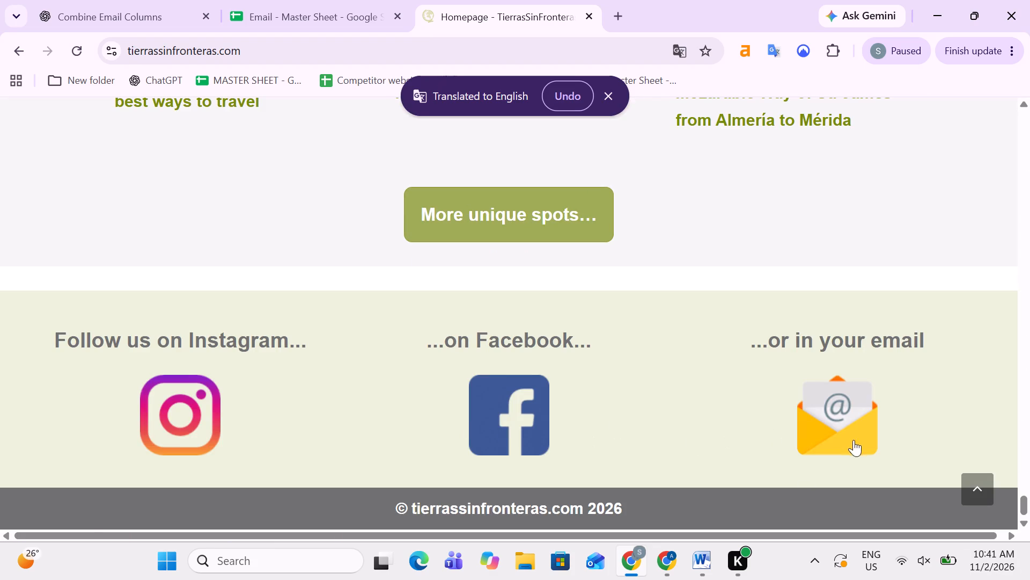
Check the homepage's email link for contact details, then close the newsletter subscription page it opens.
left_click(828, 418)
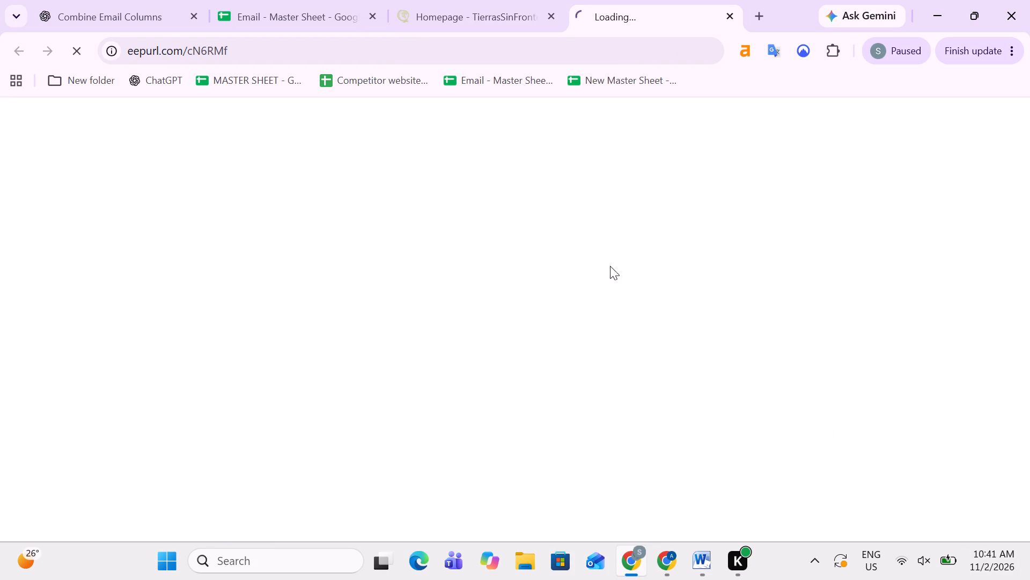
left_click(427, 0)
scroll(732, 252, "up", 4)
scroll(736, 313, "down", 3)
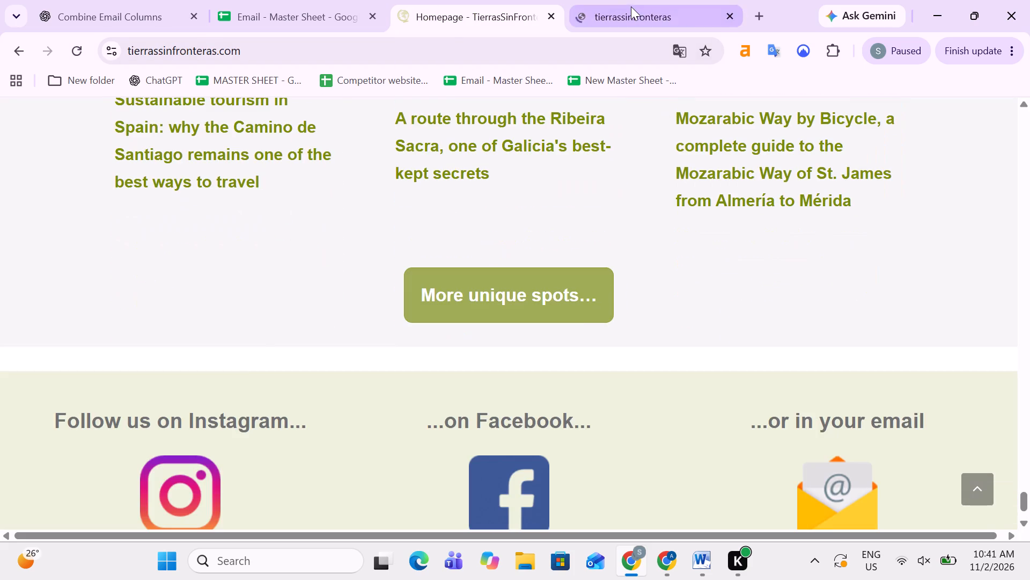
left_click(631, 6)
scroll(625, 190, "down", 3)
scroll(546, 263, "down", 3)
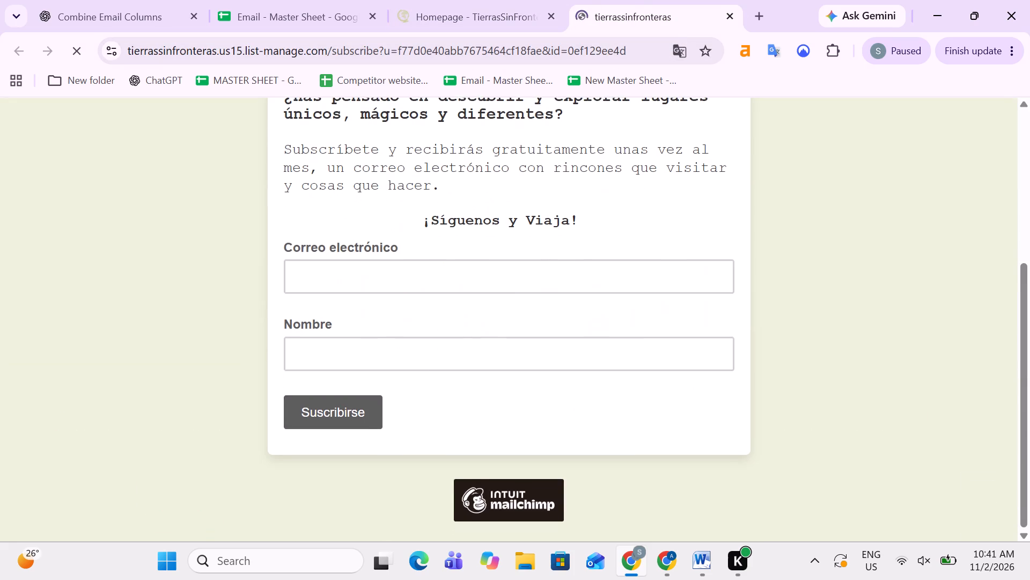
left_click(735, 14)
Open the Contact page of tierrassinfronteras.com.
left_click(984, 489)
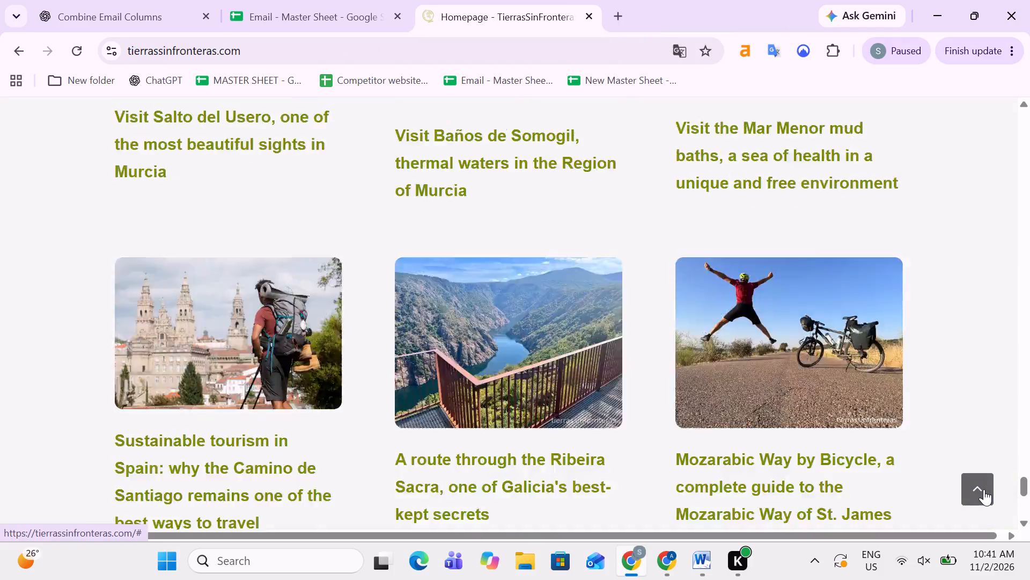
left_click(671, 238)
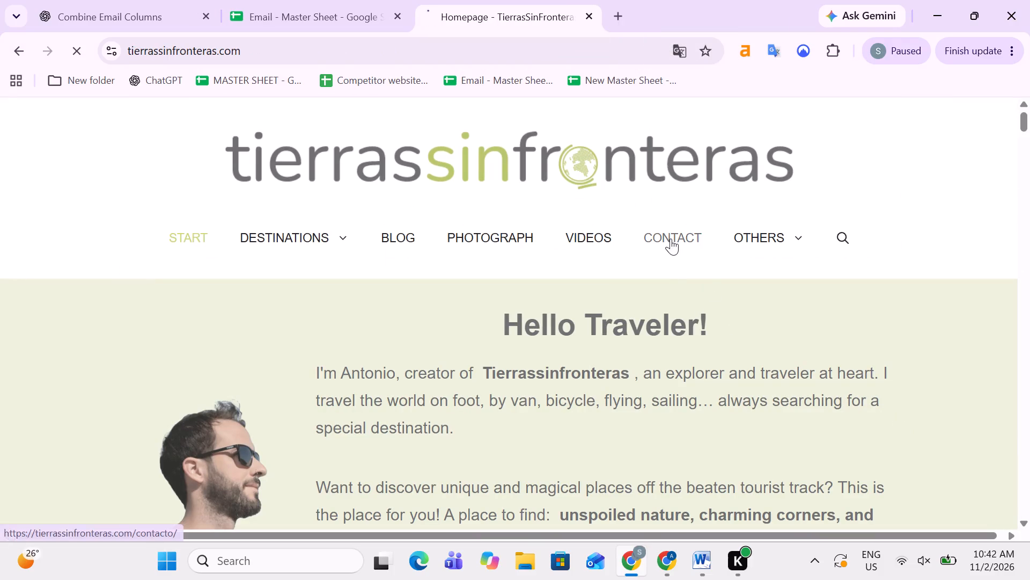
Fill in the sender's name and email address in the contact form from the saved suggestions.
scroll(279, 341, "down", 1)
left_click(183, 298)
left_click(174, 324)
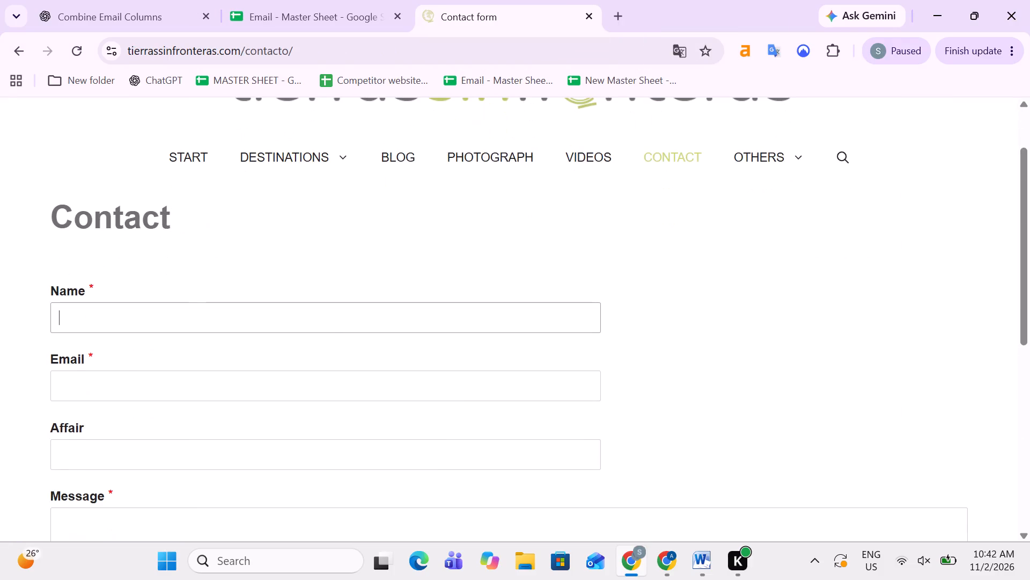
left_click(171, 361)
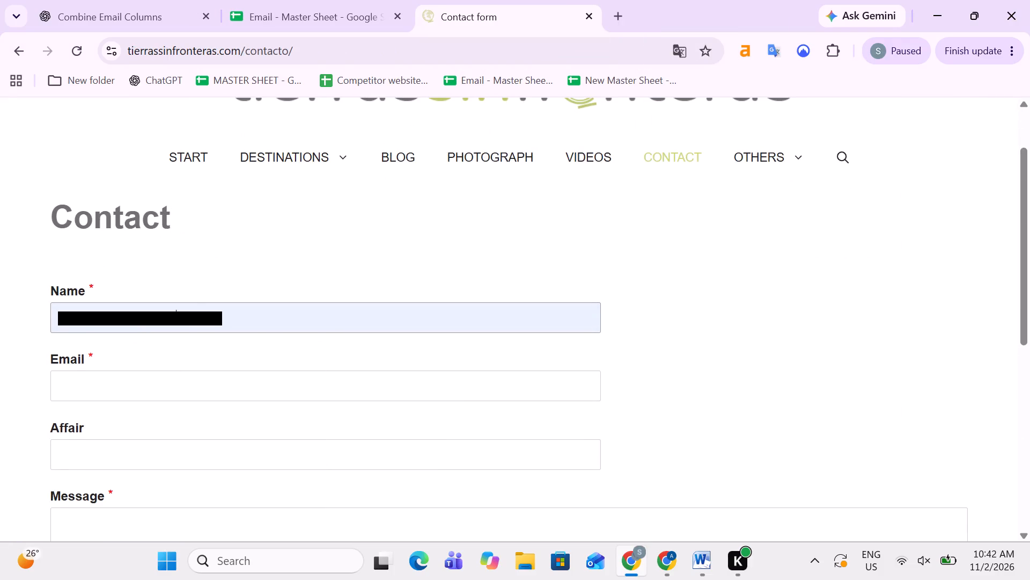
triple_click(175, 318)
key("BackSpace")
key("shift+a")
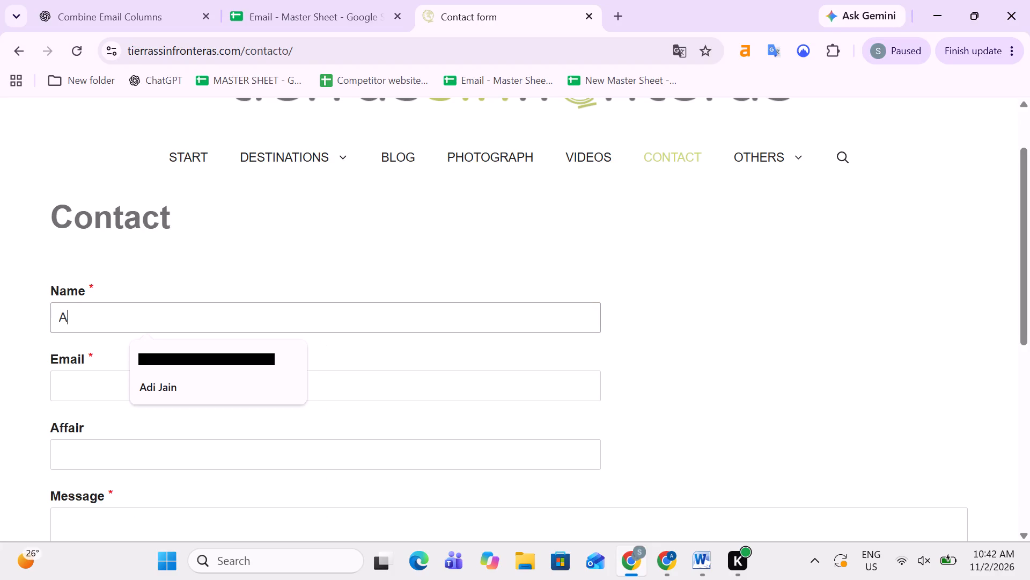
left_click(167, 383)
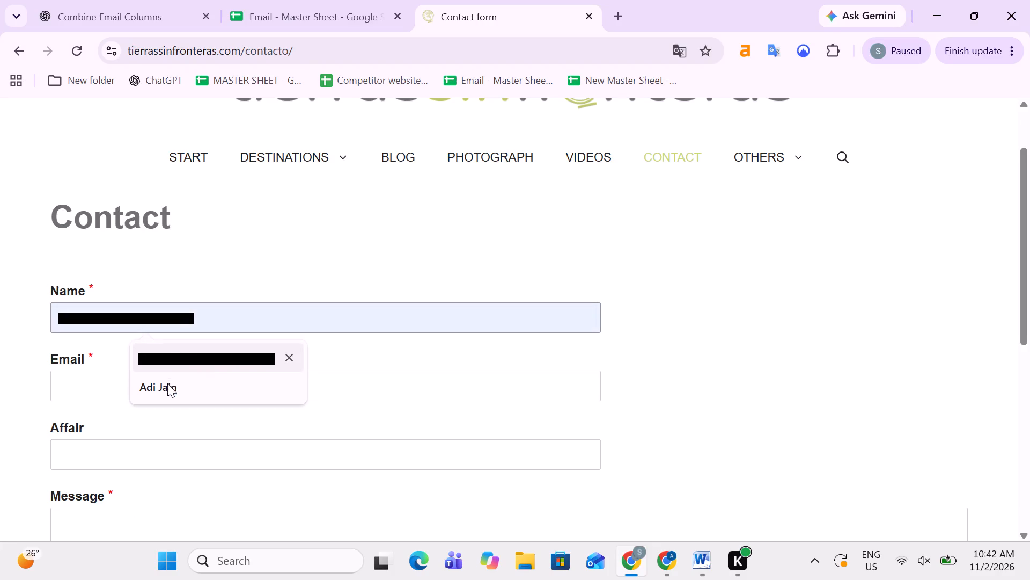
left_click(154, 400)
left_click(200, 209)
Fill the Affair field with the saved subject "Solicitud de colocación de contenido – scatter.mx".
scroll(166, 350, "down", 3)
left_click(148, 218)
left_click(189, 264)
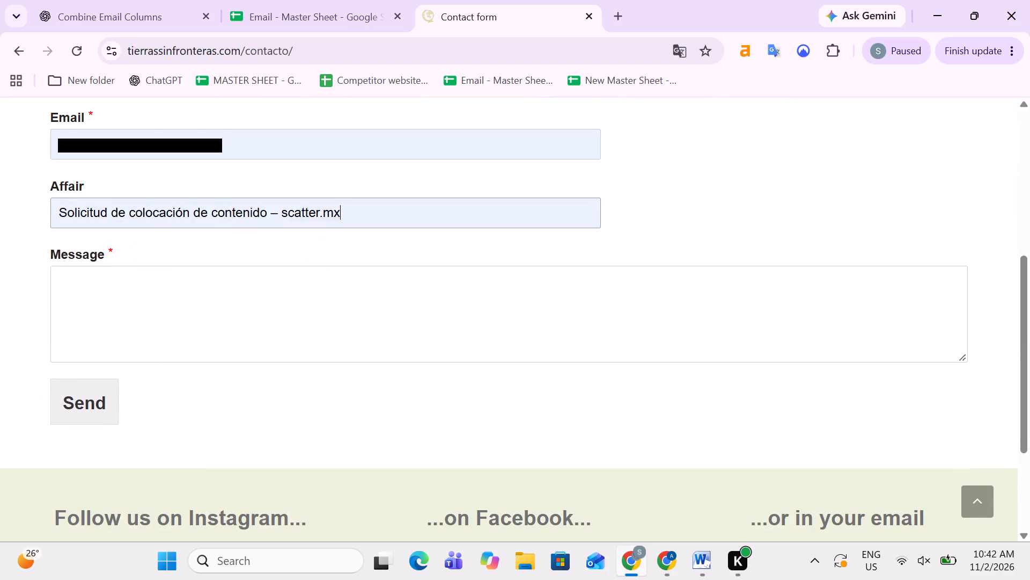
Copy Spanish Template 15 from "Buenas tardes" through "Muchas gracias," in the Word document into the contact form's Message field.
left_click(175, 329)
key("alt+Tab")
key("alt+Tab")
scroll(245, 358, "down", 4)
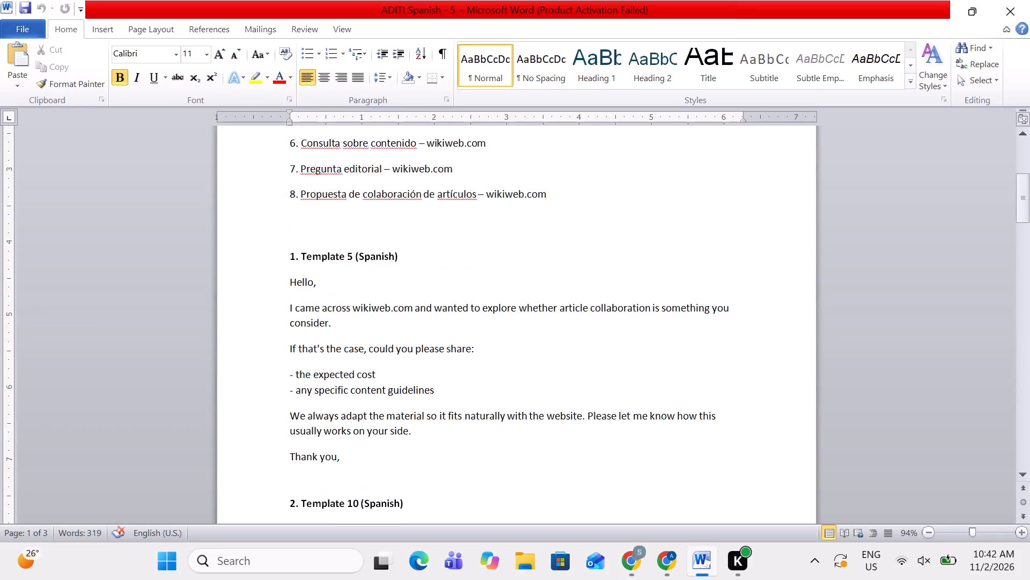
scroll(252, 367, "down", 20)
scroll(252, 367, "down", 16)
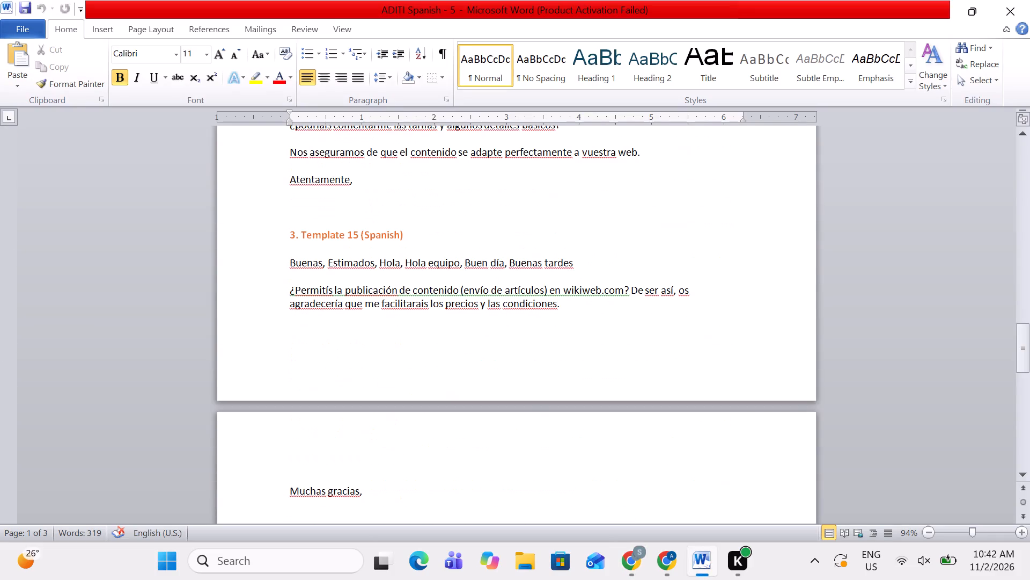
left_click(530, 262)
left_click_drag(529, 262, 532, 285)
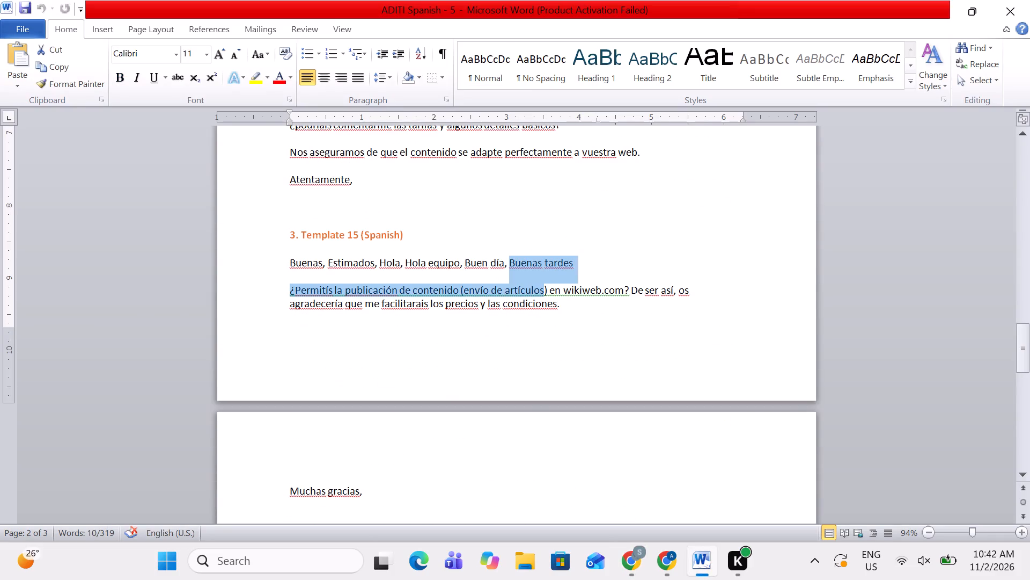
left_click(343, 496, "shift")
key("shift+Right")
key("ctrl+c")
key("ctrl+c")
key("ctrl+c")
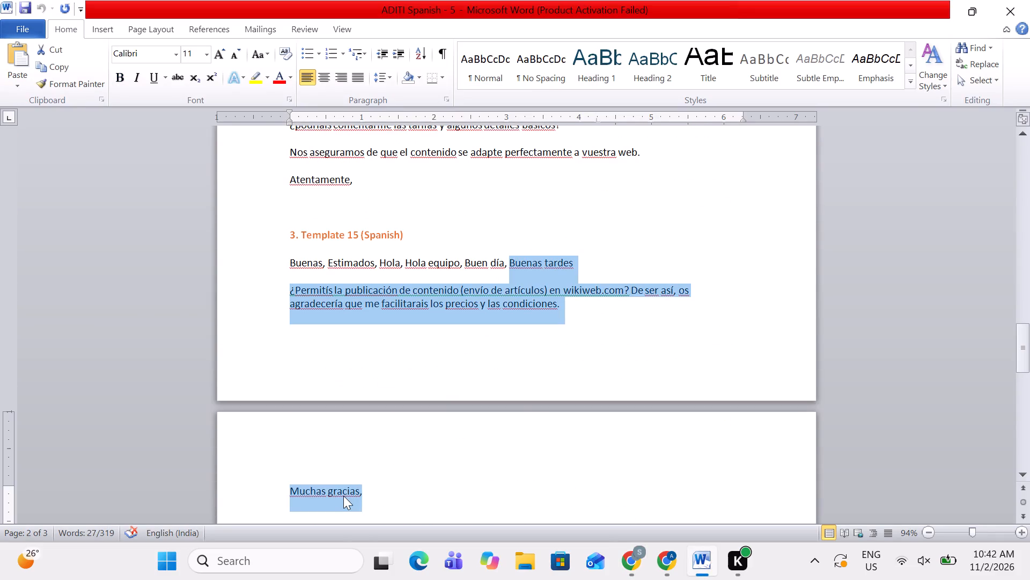
key("alt+Tab")
key("ctrl+v")
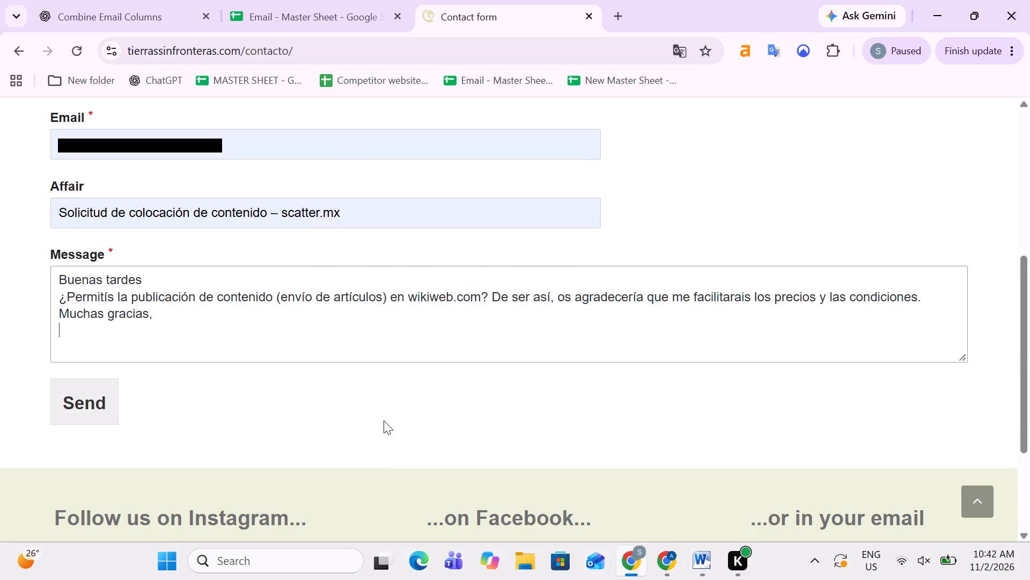
Reformat the message: join "Buenas tardes," to the question, start "De ser así" on its own line, and add a blank line before "Muchas gracias,".
key("BackSpace")
key("Up")
key("Right")
key("Up")
key("Right")
key("BackSpace")
type(",")
key("space")
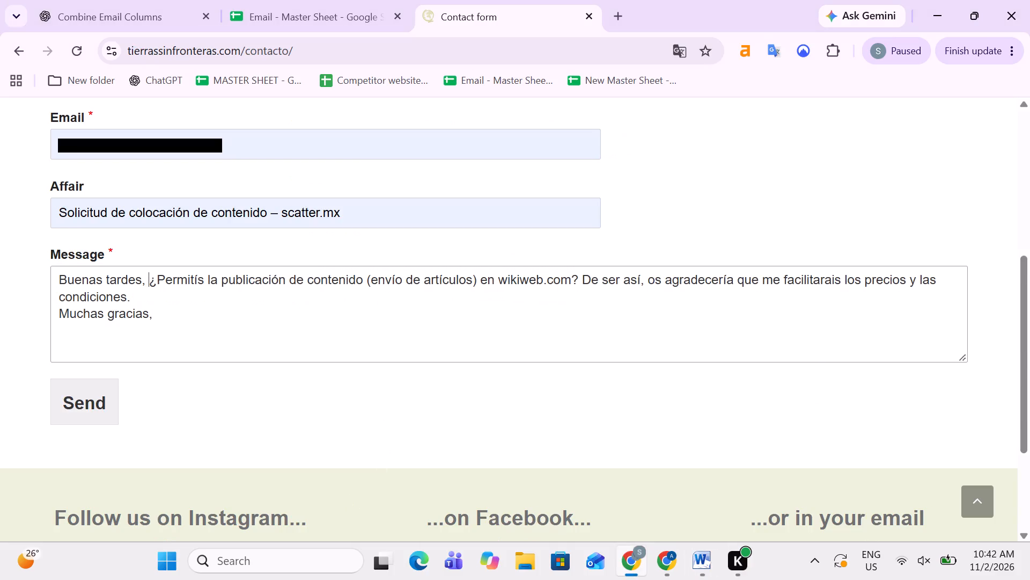
left_click(585, 286)
key("shift+Return")
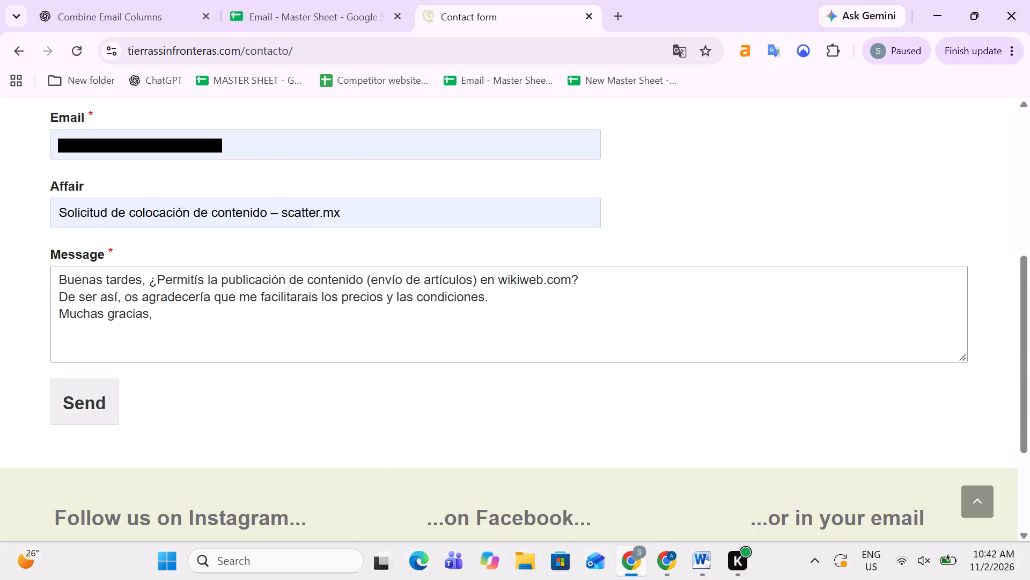
key("Down")
key("shift+Return")
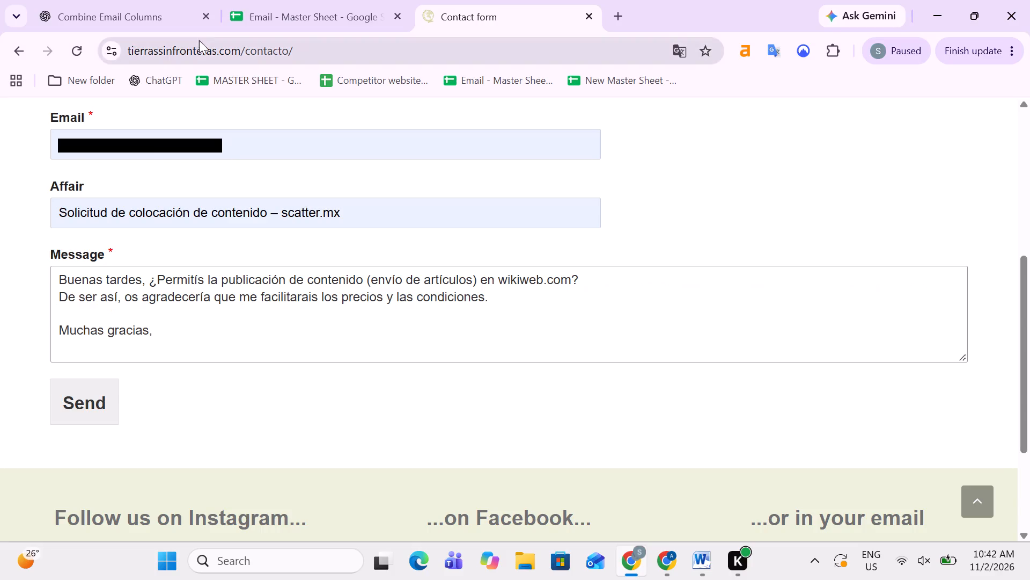
Replace wikiweb.com in the message with the domain tierrassinfronteras.com copied from the page address.
left_click(236, 46)
left_click_drag(236, 46, 239, 57)
key("ctrl+c")
key("ctrl+c")
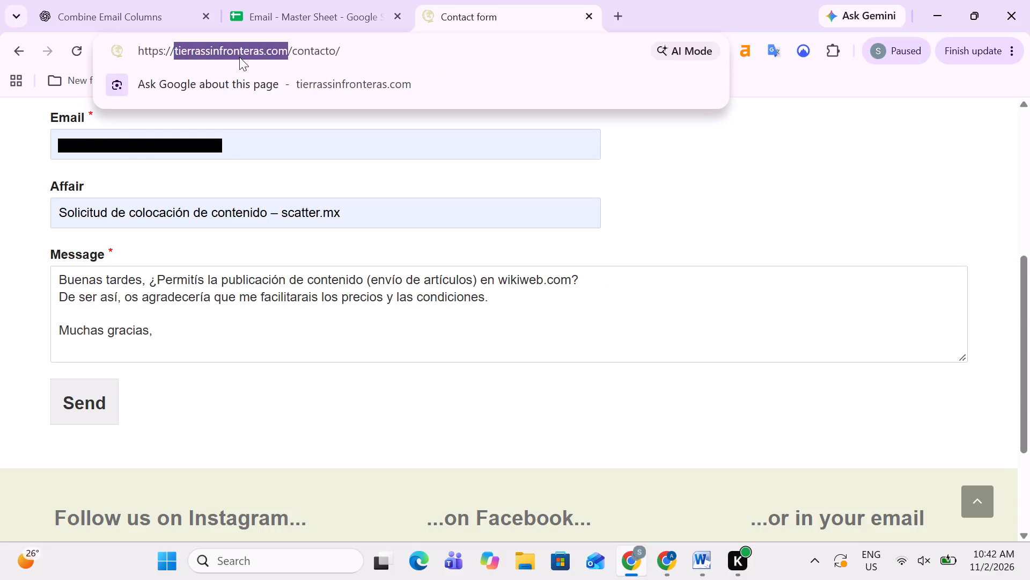
key("ctrl+c")
key("ctrl+c")
left_click(520, 288)
left_click_drag(520, 288, 538, 288)
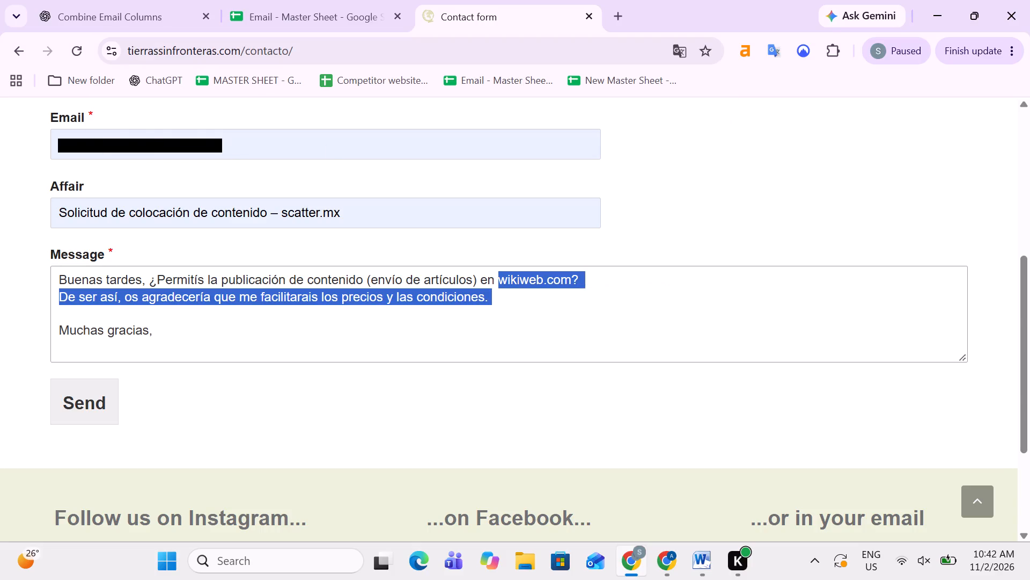
left_click(516, 281)
left_click_drag(516, 281, 548, 282)
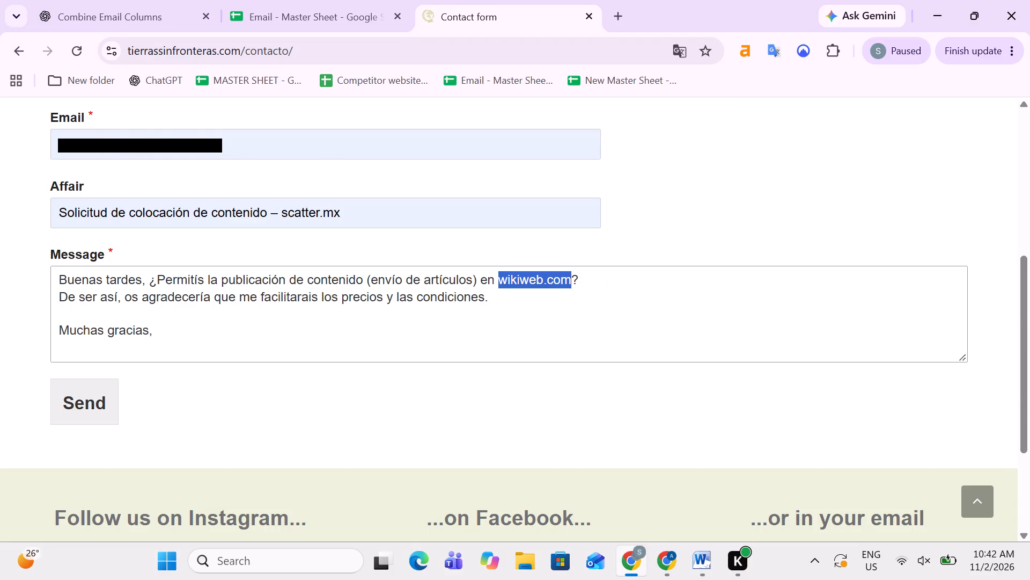
key("ctrl+v")
Replace scatter.mx in the Affair field with tierrassinfronteras.com.
left_click(295, 206)
left_click_drag(295, 206, 361, 220)
key("ctrl+v")
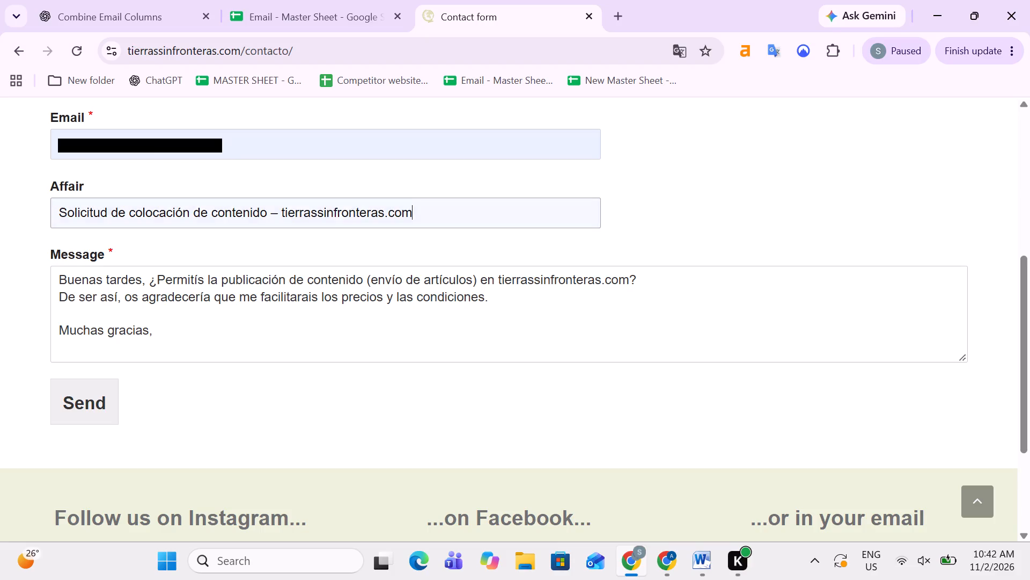
Review the completed contact form on tierrassinfronteras.com and submit it.
scroll(392, 294, "up", 3)
scroll(391, 295, "down", 6)
left_click(97, 245)
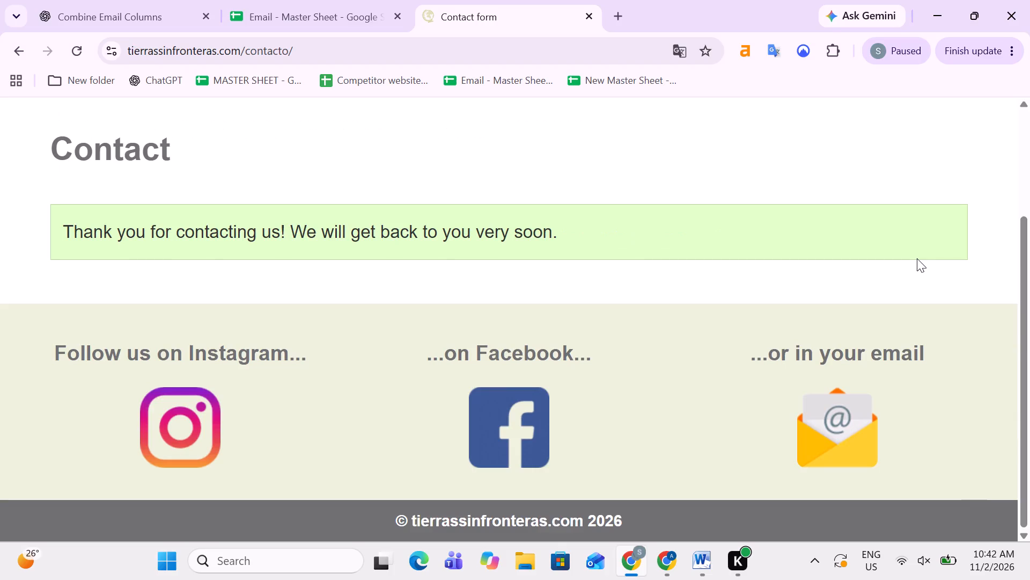
Return to the master sheet and set the Status of the tierrassinfronteras.com row to Done.
key("alt+Tab")
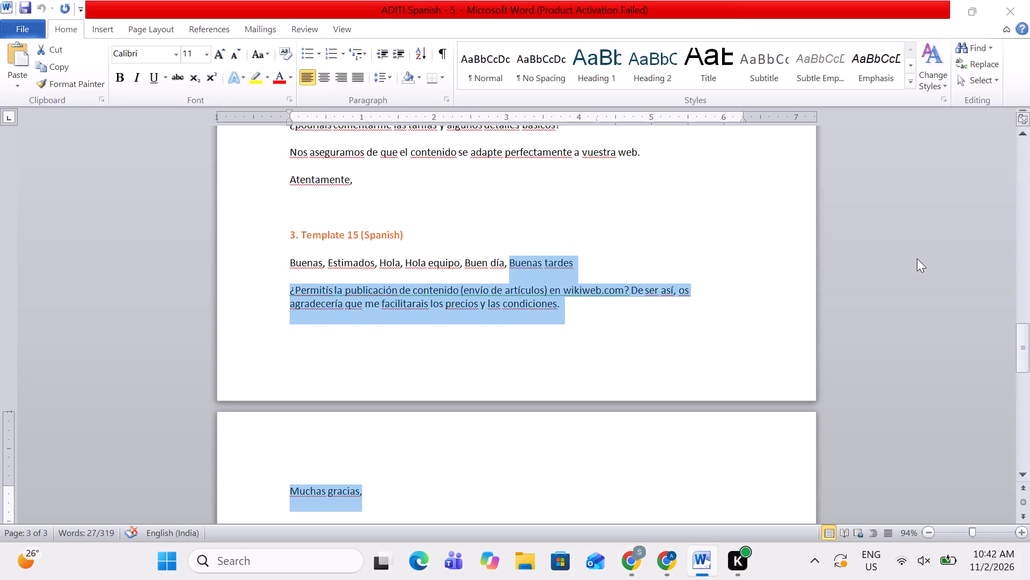
key("alt+Tab")
key("alt+Tab")
key("alt+Tab")
key("alt+Tab")
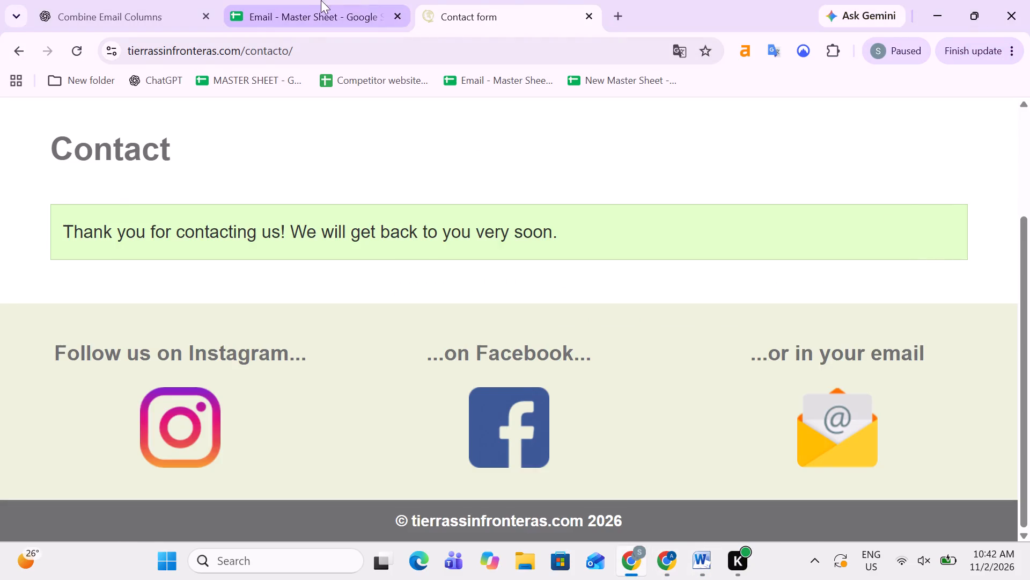
left_click_drag(318, 0, 313, 2)
key("Tab")
key("Right")
key("Right")
key("Right")
key("Right")
key("Right")
key("Right")
key("Right")
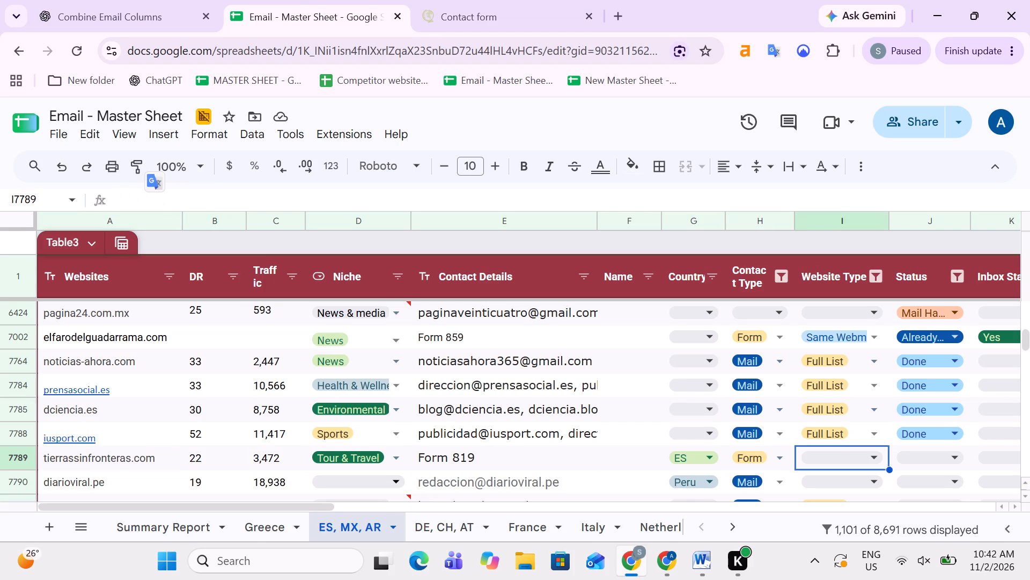
key("Right")
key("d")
key("Down")
key("Return")
Copy the contact email from the Contact Details cell of the diarioviral.pe row.
key("Right")
key("Right")
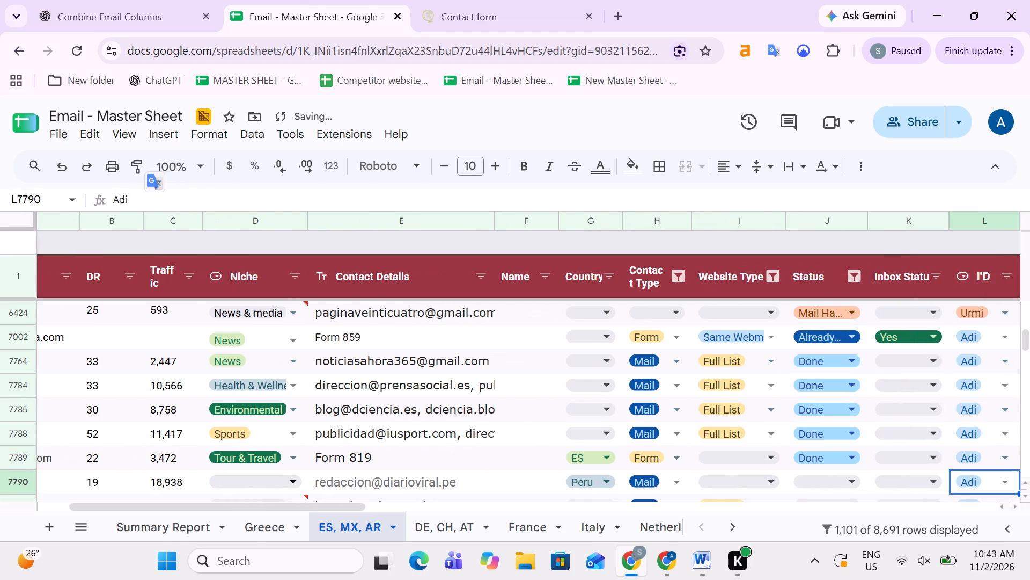
key("Left")
key("Left")
key("Left")
key("Left")
key("Left")
key("Left")
key("Left")
key("Left")
key("Left")
key("Left")
key("Left")
key("Left")
key("Left")
key("Left")
key("Right")
key("Right")
key("Right")
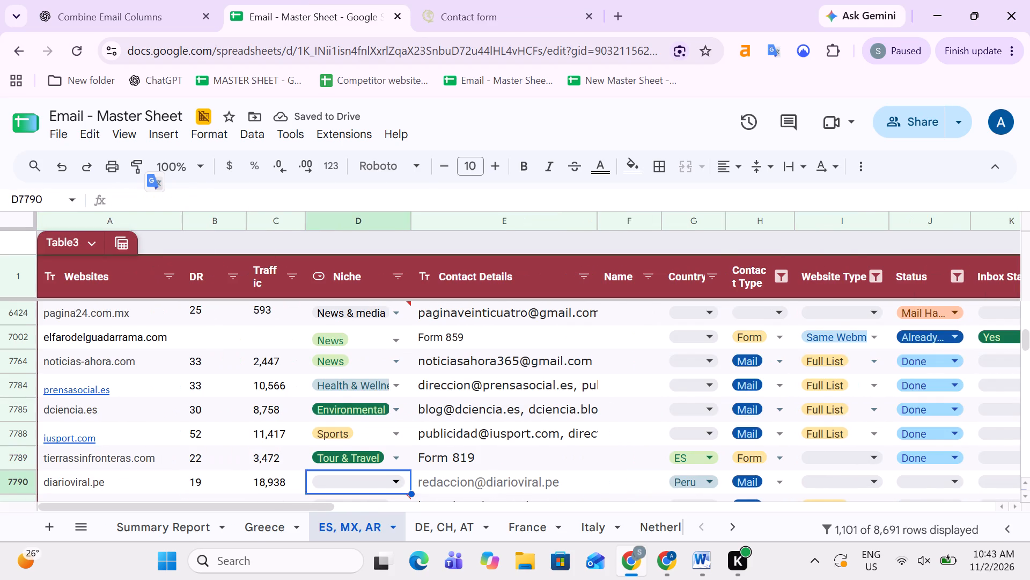
key("Right")
triple_click(173, 203)
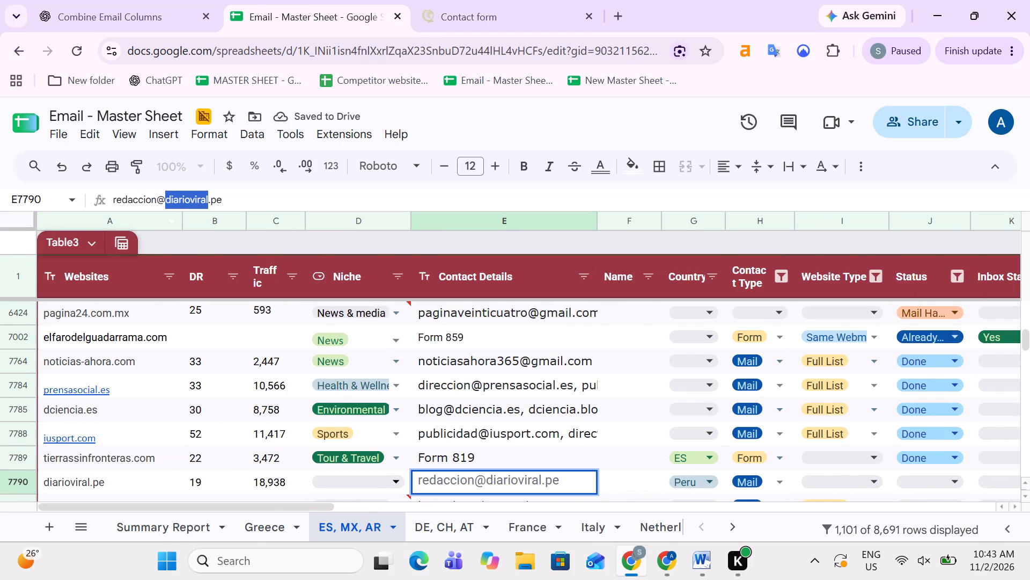
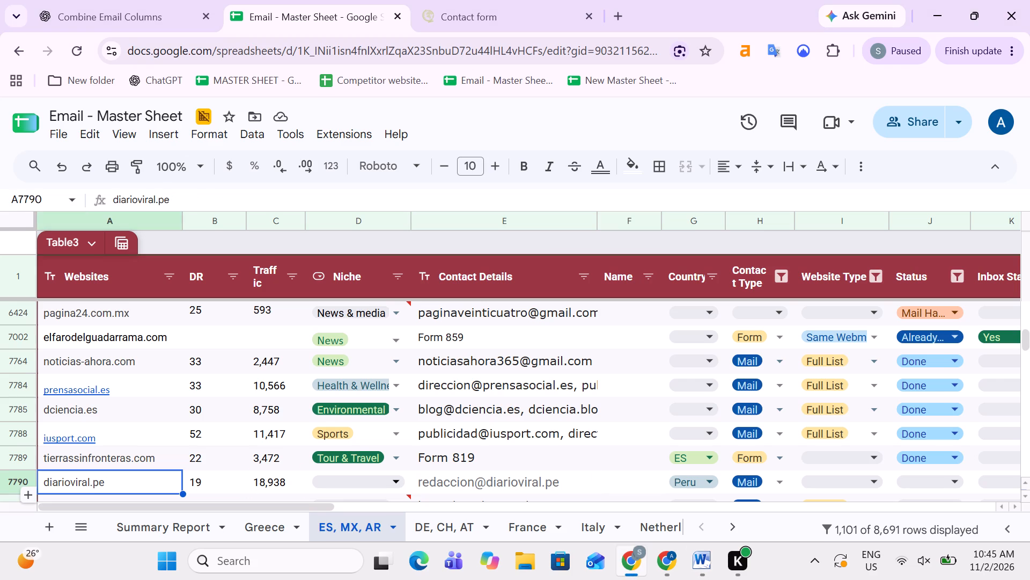
Copy the website name diarioviral.pe from row 7790 of the ES, MX, AR sheet.
triple_click(189, 200)
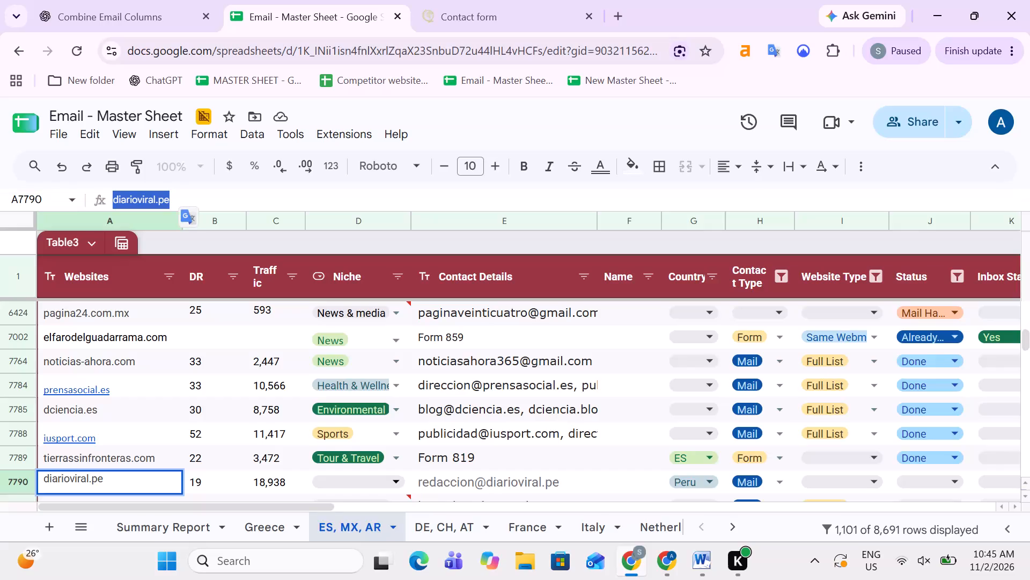
key("ctrl+c")
key("ctrl+c")
key("ctrl+c")
key("ctrl+c")
key("ctrl+c")
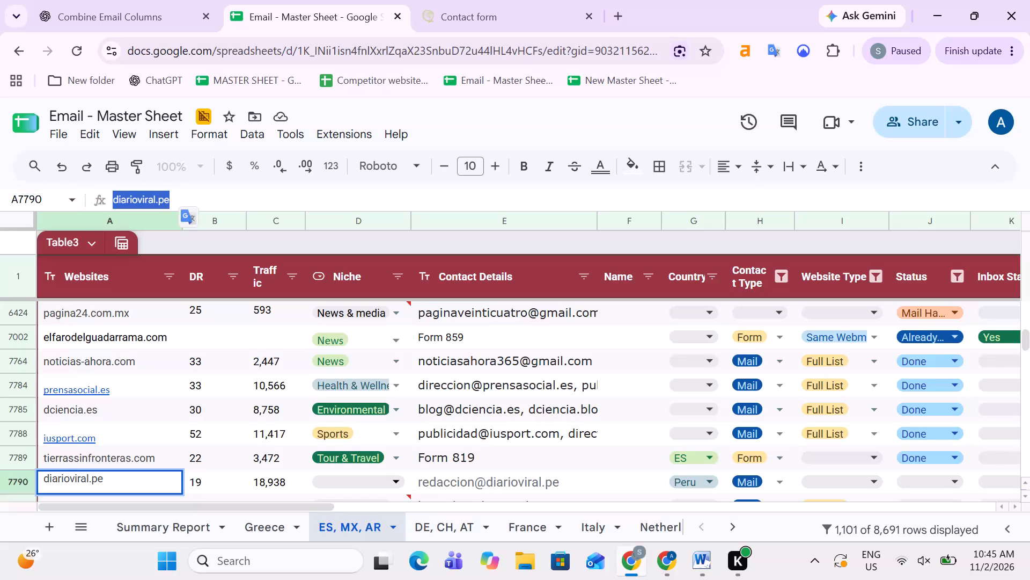
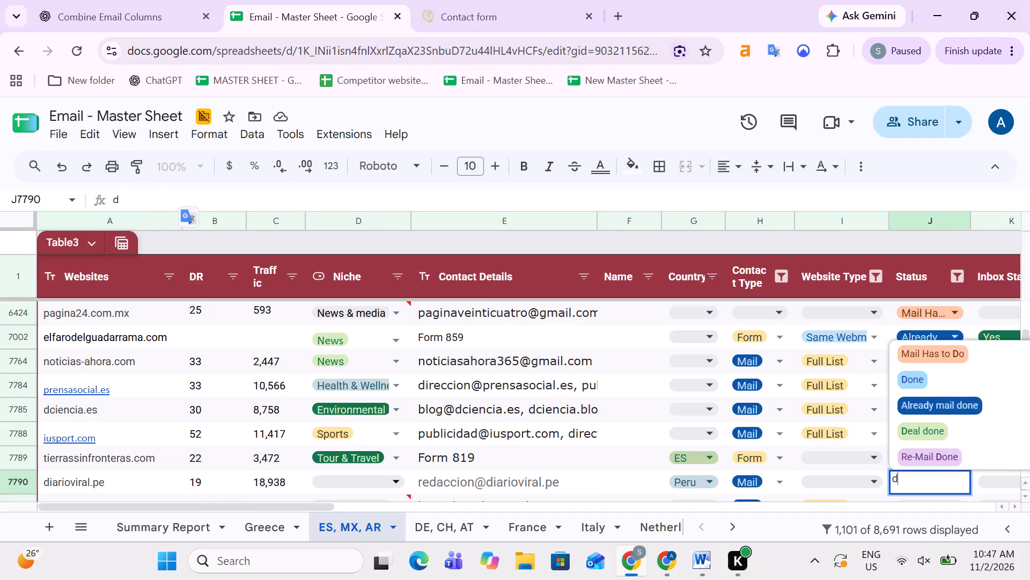
Set the Status of the diarioviral.pe row to Done.
key("Down")
key("Return")
Set the Niche of the diarioviral.pe row to News.
key("Left")
key("Left")
key("Left")
key("Left")
key("Left")
key("Left")
key("Left")
key("Left")
key("Left")
key("Left")
key("Left")
key("Left")
key("Left")
key("Left")
key("Left")
key("Left")
key("Left")
key("Left")
key("Left")
key("Left")
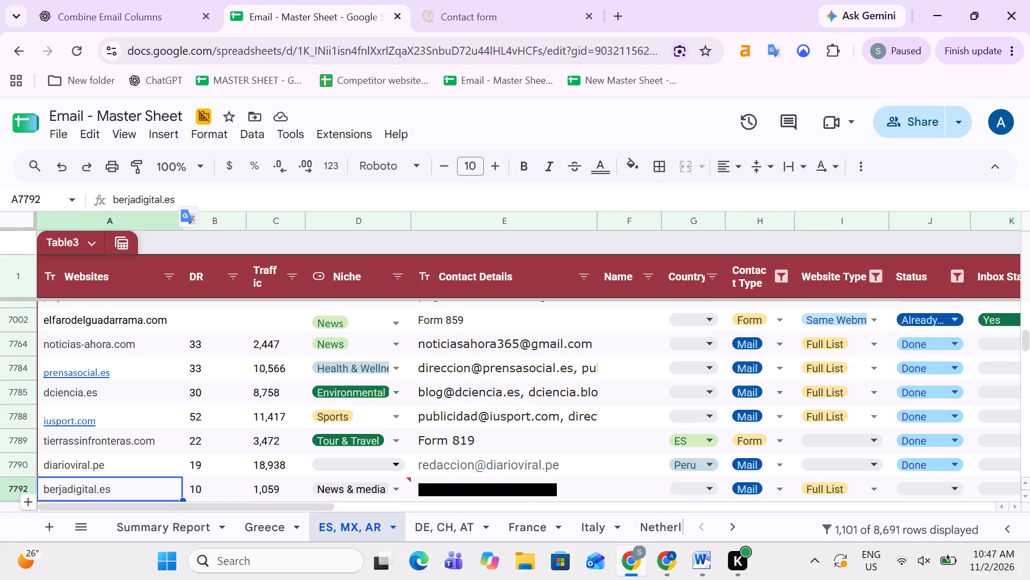
key("Right")
key("Right")
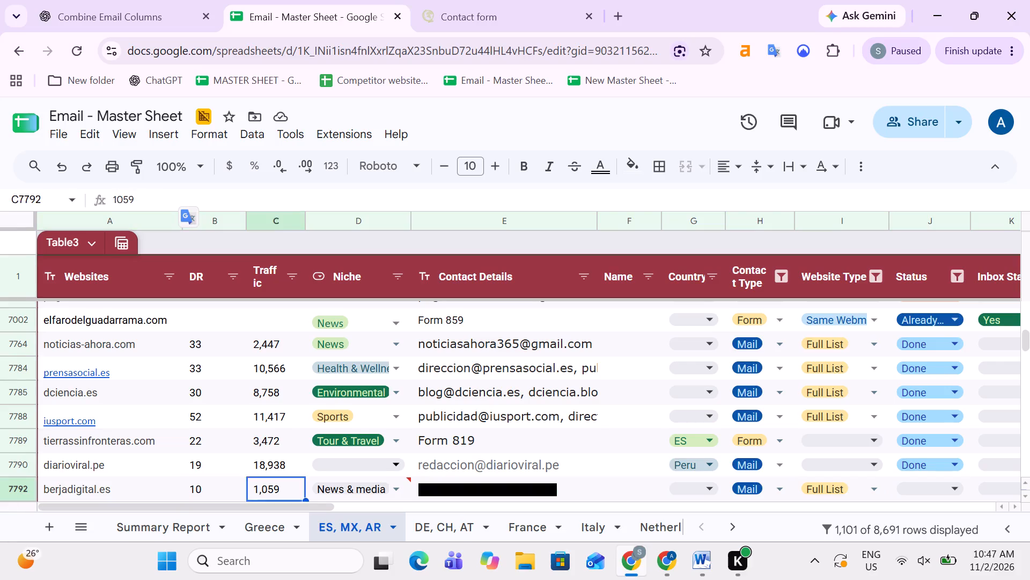
key("Right")
key("Up")
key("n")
key("Down")
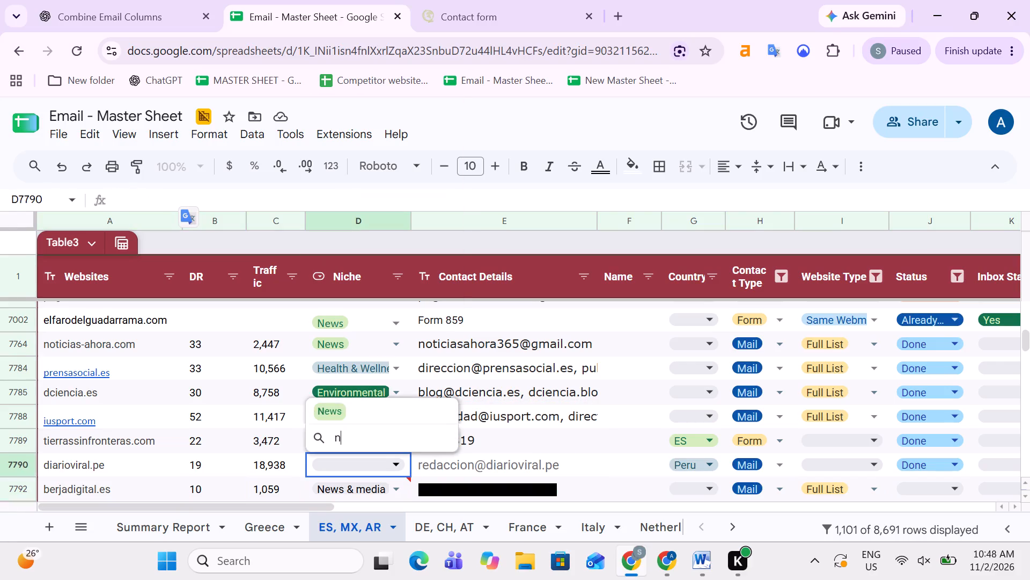
key("Return")
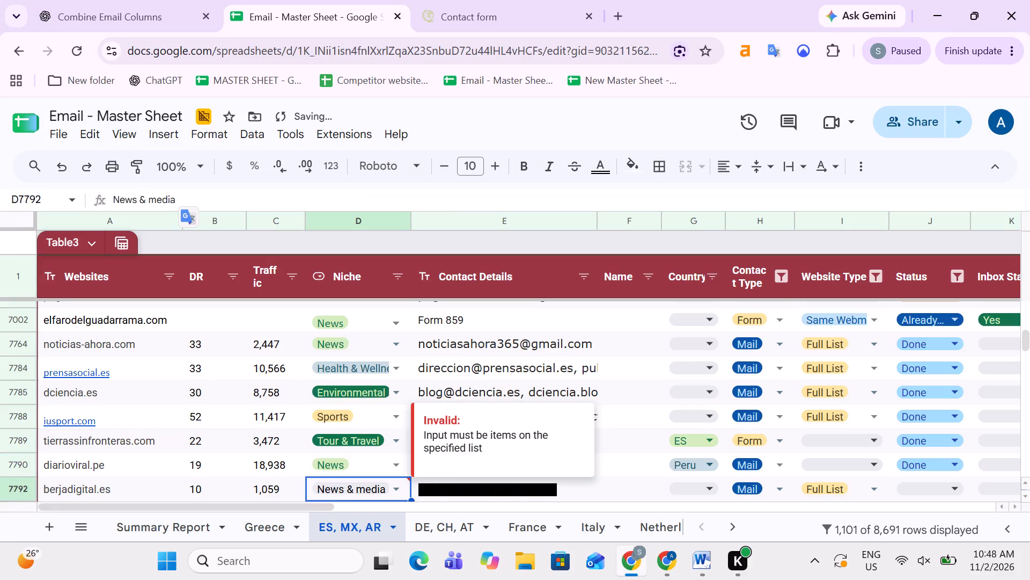
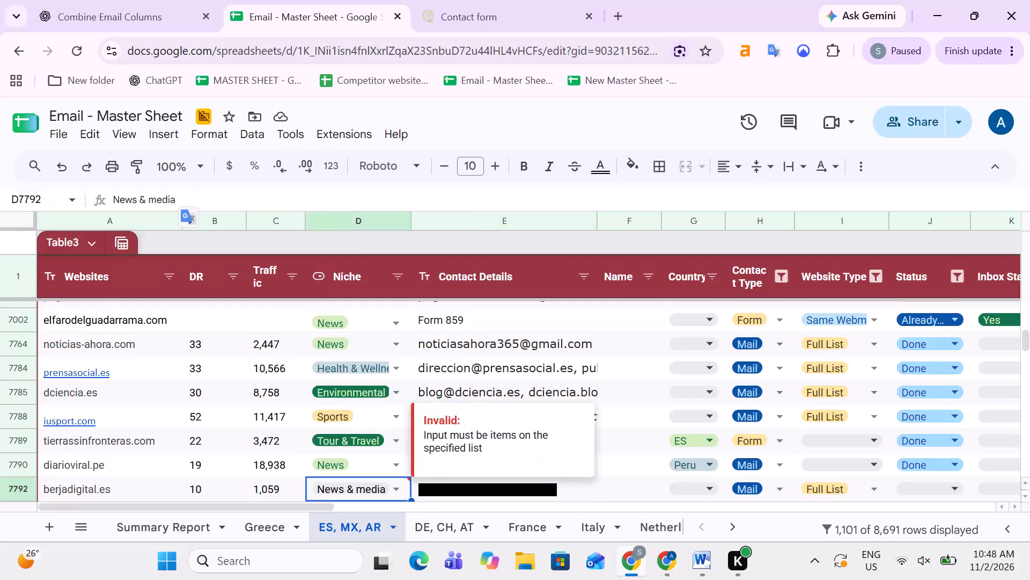
Set the Niche of the berjadigital.es row to News, replacing the invalid entry.
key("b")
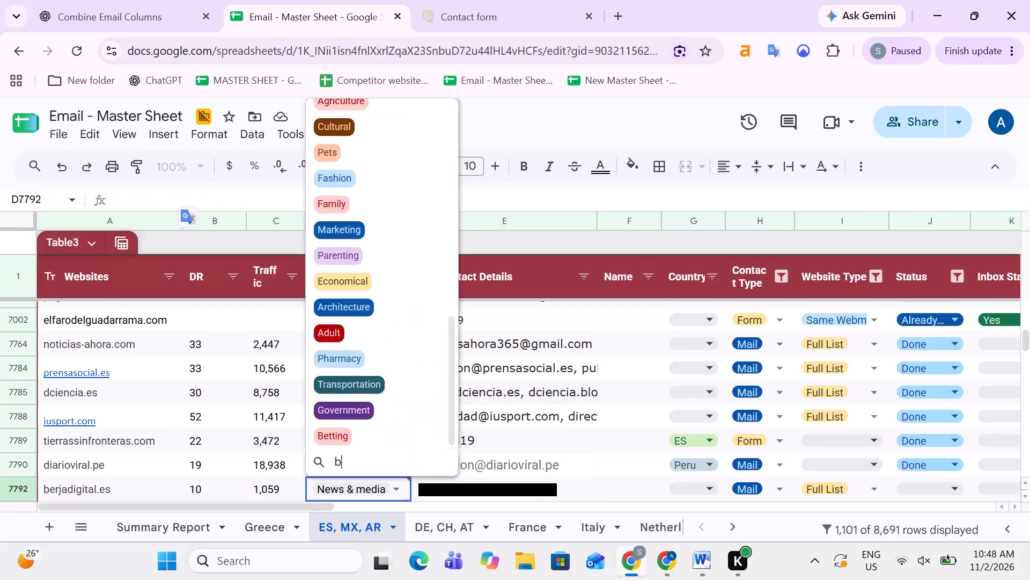
key("BackSpace")
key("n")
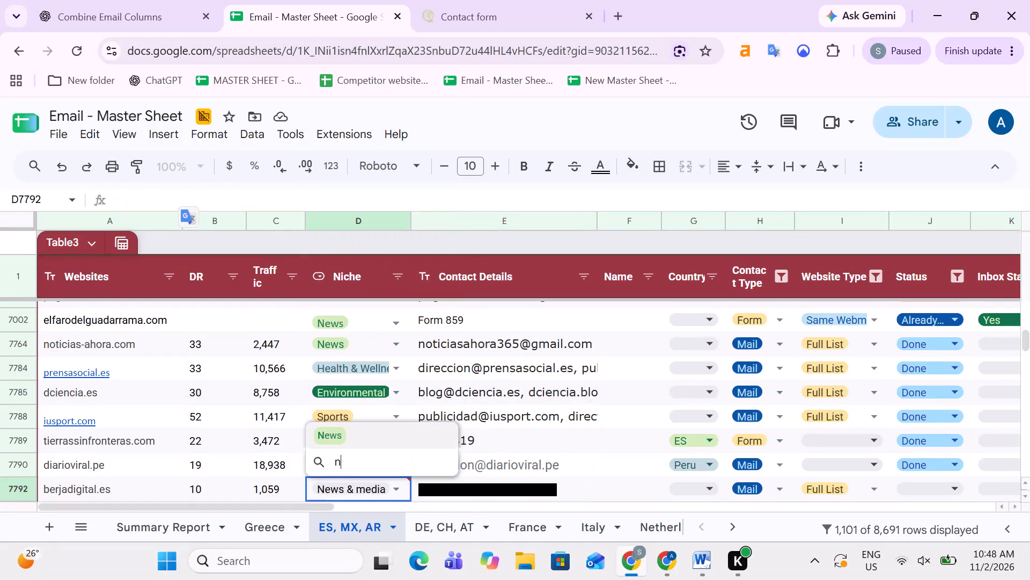
key("Down")
key("Return")
Copy the contact email address from the Contact Details cell of the berjadigital.es row.
key("Up")
key("Right")
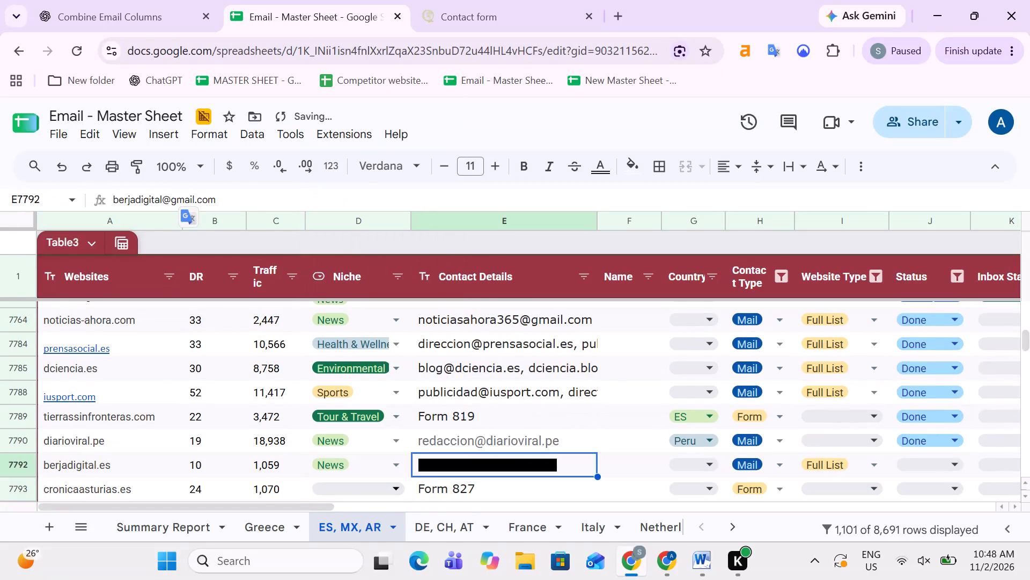
triple_click(153, 199)
key("ctrl+c")
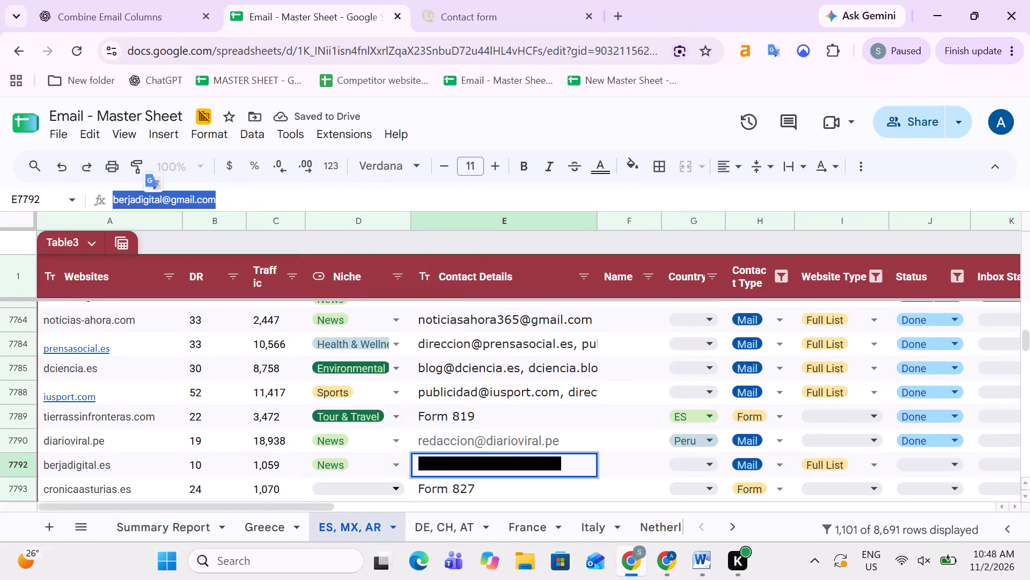
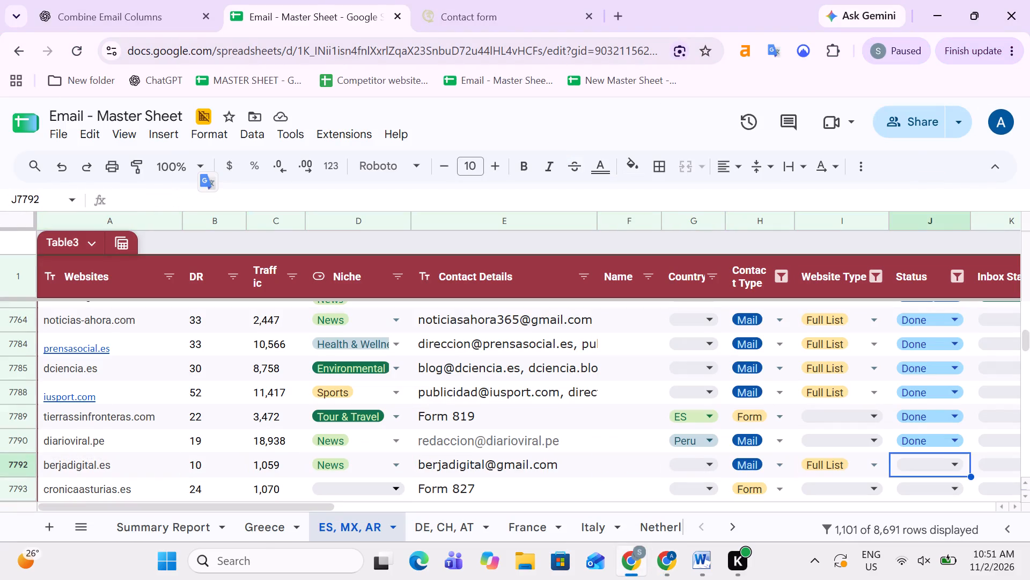
Set the Status of the berjadigital.es row to Done in the master sheet.
key("Down")
key("Return")
Copy the website domain cronicaasturias.es from the Form 827 row of the master sheet.
key("Left")
key("Left")
key("Left")
key("Left")
key("Left")
key("Left")
key("Left")
key("Left")
key("Left")
key("Left")
key("Left")
key("Left")
key("Left")
key("Left")
key("Left")
key("Left")
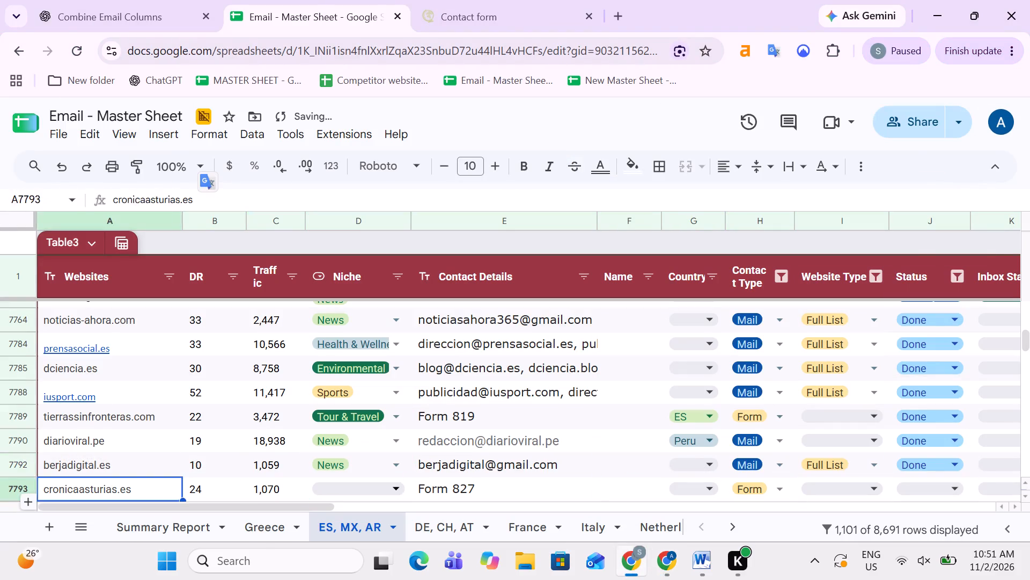
key("Right")
key("Right")
key("Right")
key("Right")
key("Left")
key("Left")
key("Left")
key("Left")
key("Left")
key("Left")
key("Left")
key("Left")
key("Left")
key("ctrl+c")
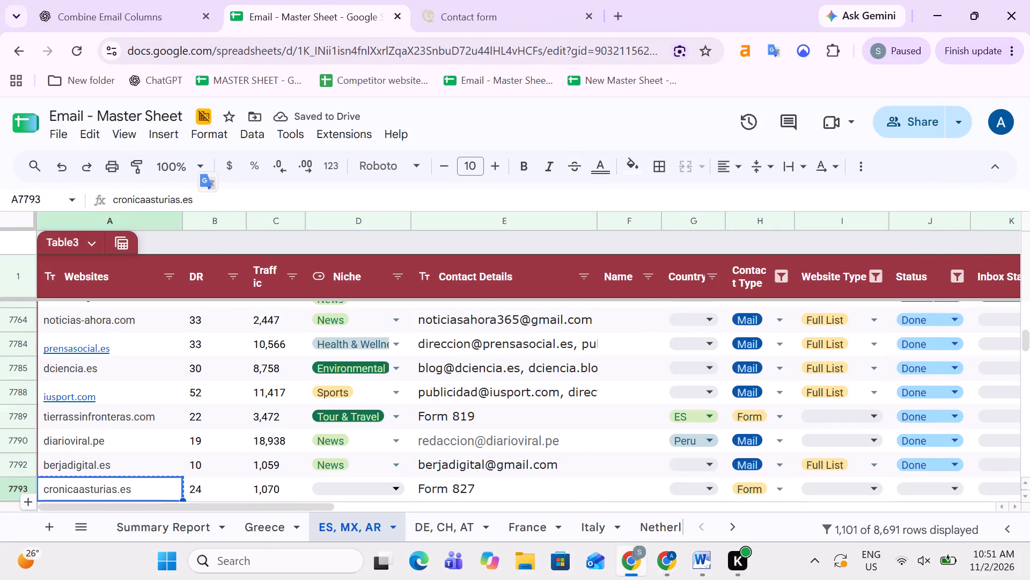
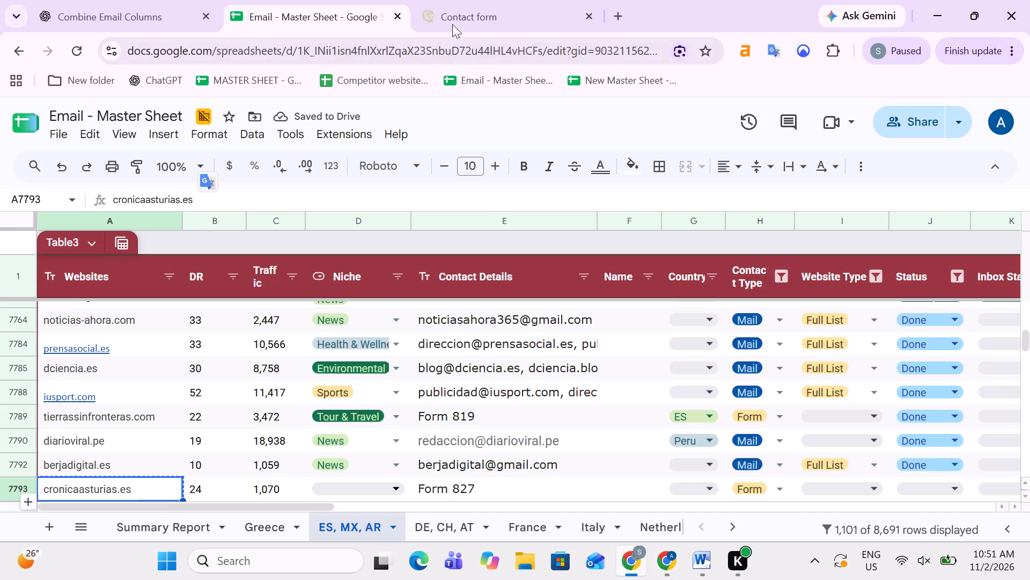
left_click(498, 0)
left_click(469, 42)
key("ctrl+v")
key("Return")
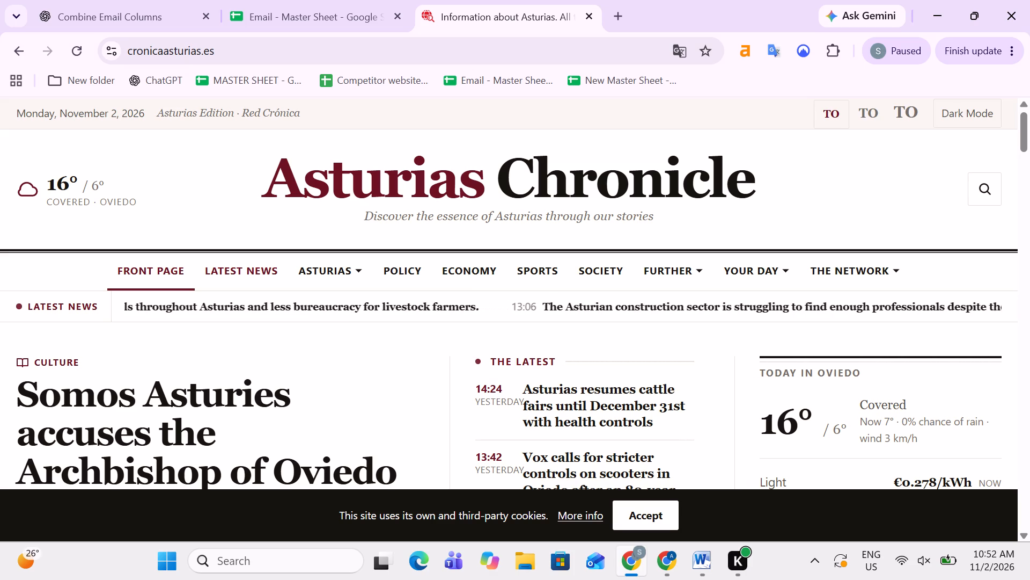
Accept the cookies on cronicaasturias.es and open the site's Contact page from the footer.
left_click(648, 527)
left_click_drag(1018, 148, 1029, 412)
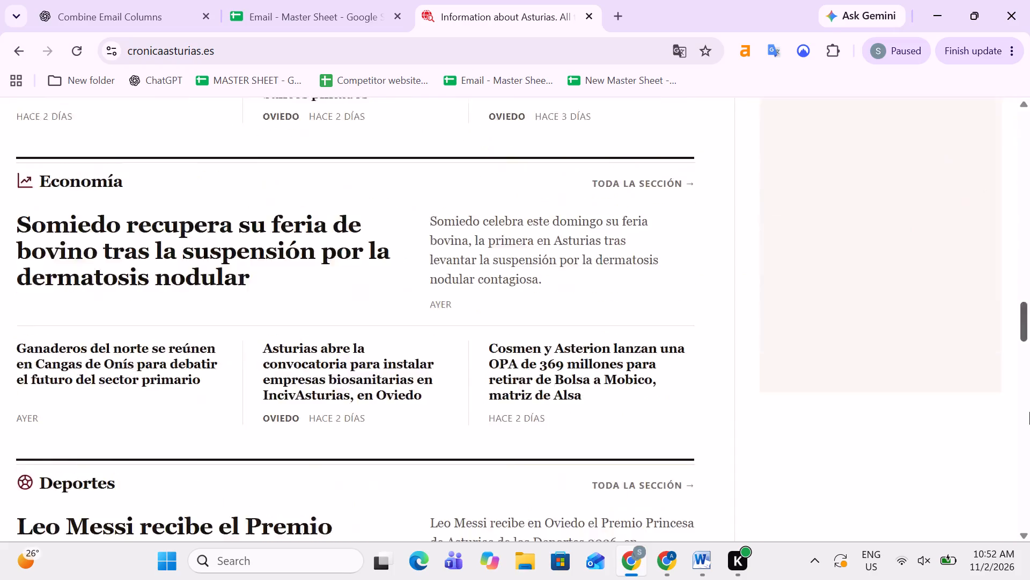
left_click_drag(1029, 412, 1029, 552)
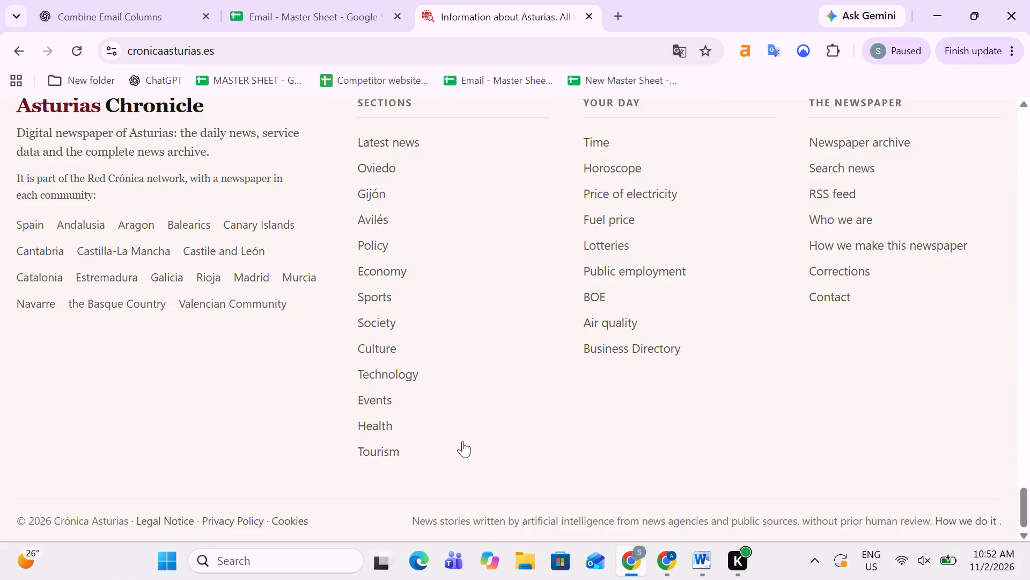
scroll(410, 450, "up", 1)
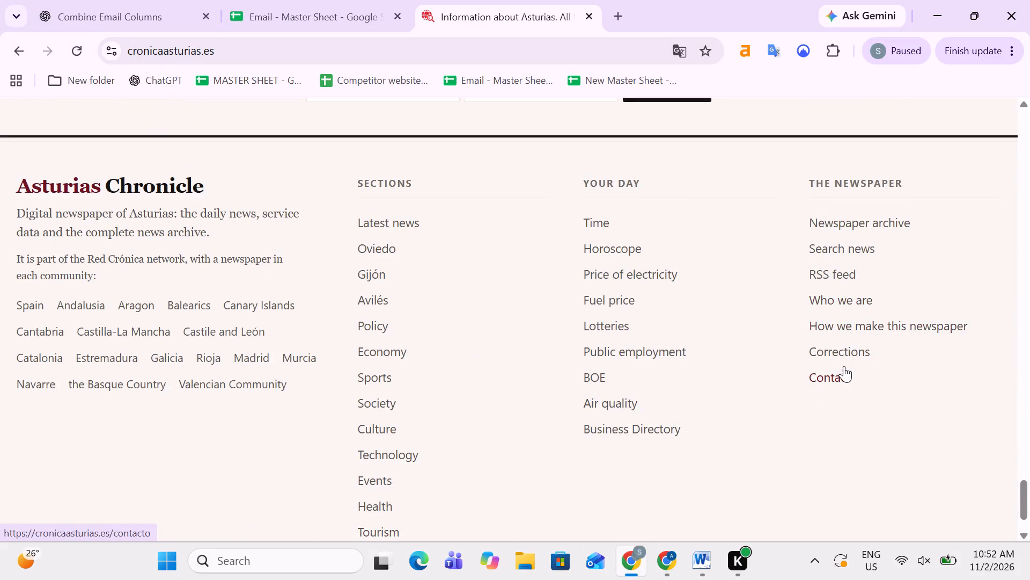
left_click(844, 366)
Fill in the contact form's name and email fields with the saved sender details.
scroll(513, 439, "down", 2)
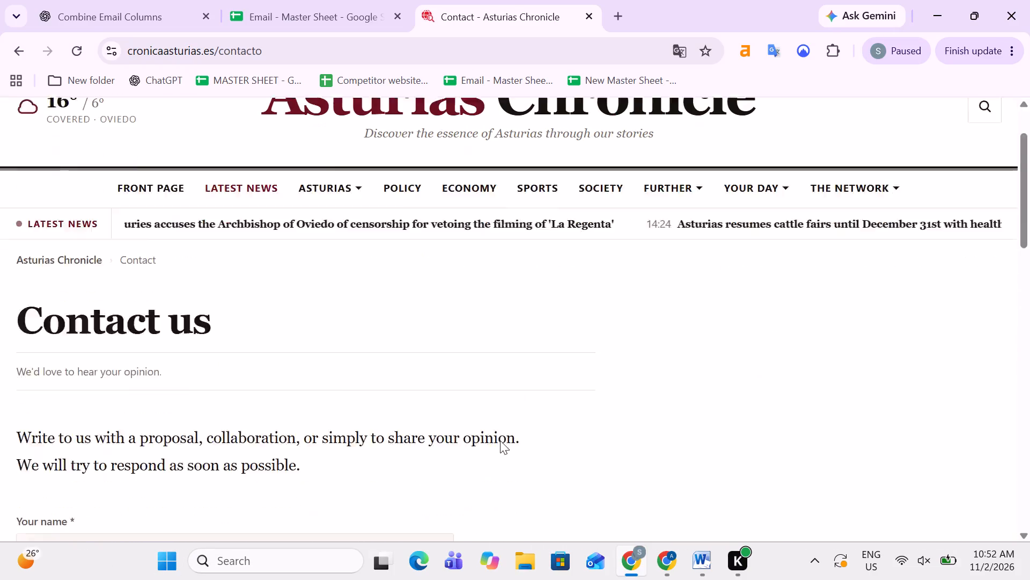
scroll(279, 408, "down", 2)
left_click(145, 317)
left_click(136, 346)
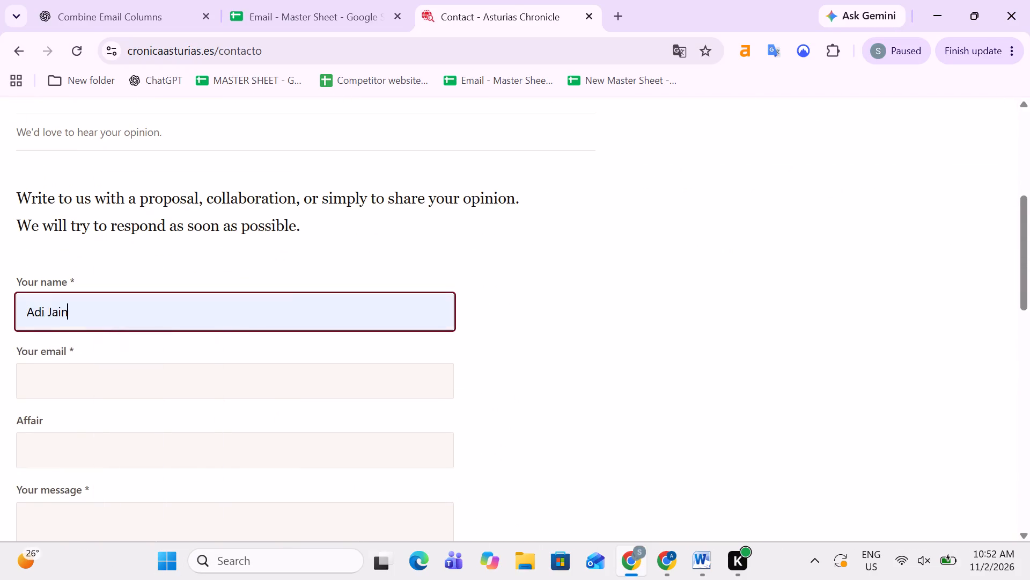
left_click(122, 367)
left_click(159, 192)
Copy the selected Spanish Template 15 text, "Buenas tardes" through "Muchas gracias,", from the Word document into the form's message field.
scroll(109, 378, "down", 2)
left_click(120, 280)
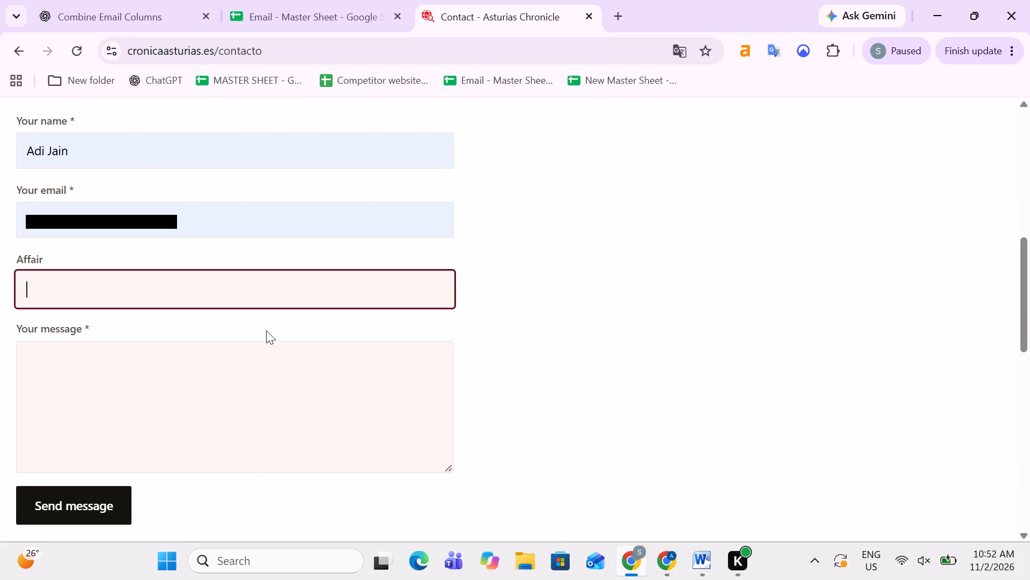
key("alt+Tab")
key("alt+Tab")
key("ctrl+c")
key("ctrl+c")
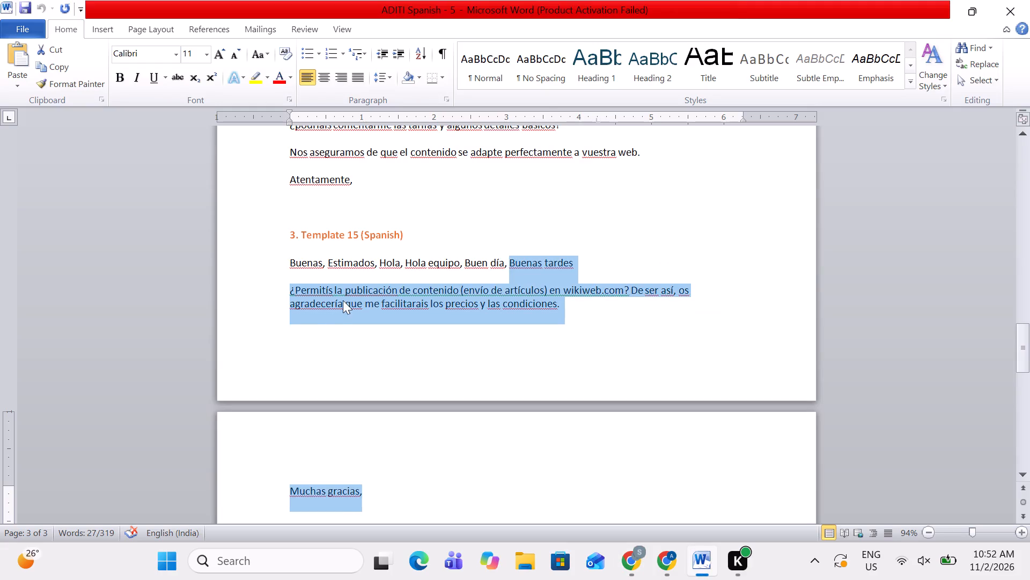
key("alt+Tab")
left_click(164, 413)
key("ctrl+v")
key("BackSpace")
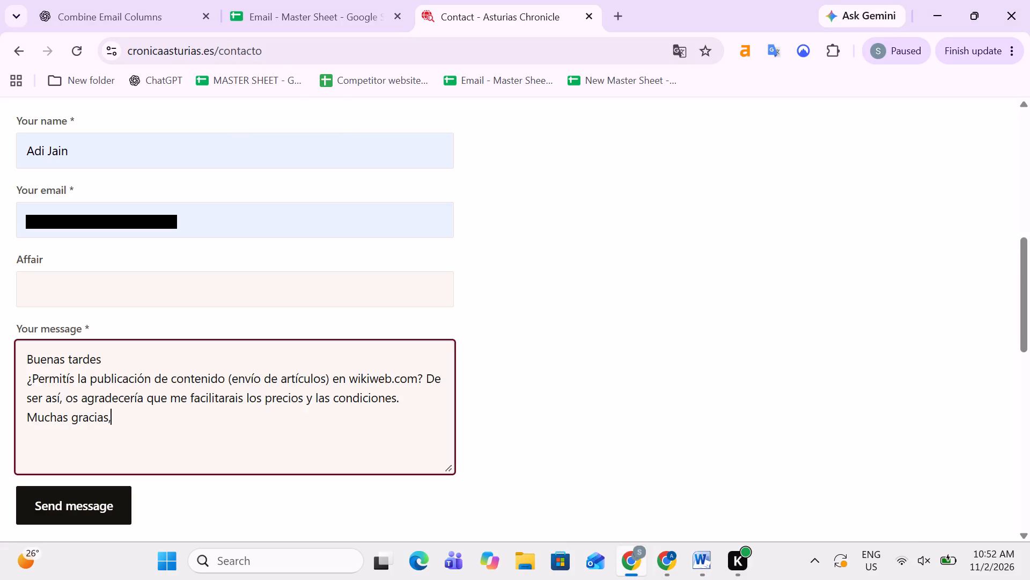
Copy subject line 6, "Consulta sobre contenido – wikiweb.com", without its number from the Word document into the Affair field.
key("alt+Tab")
scroll(323, 239, "up", 20)
scroll(323, 239, "up", 4)
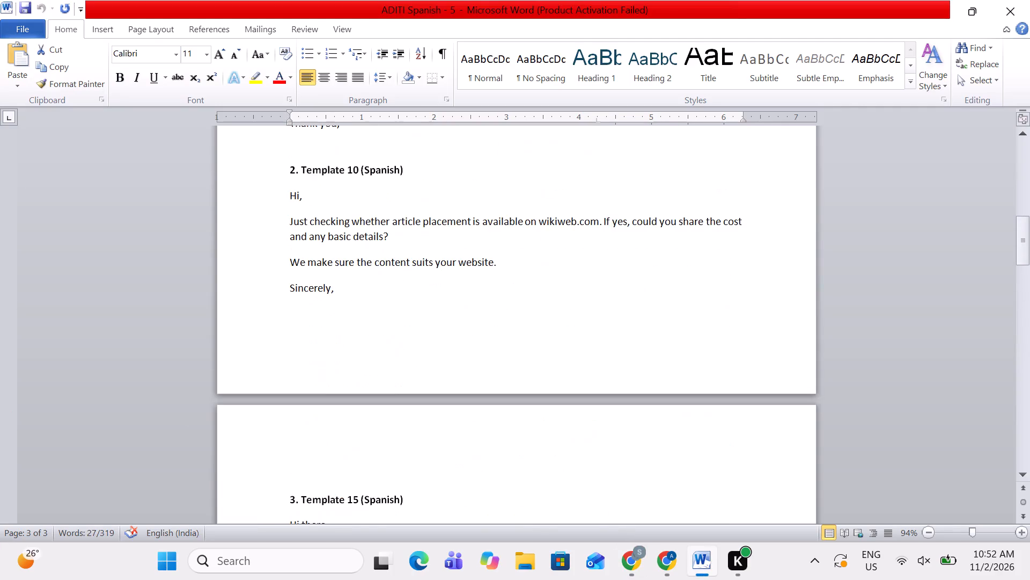
scroll(331, 235, "up", 10)
triple_click(343, 230)
key("ctrl+c")
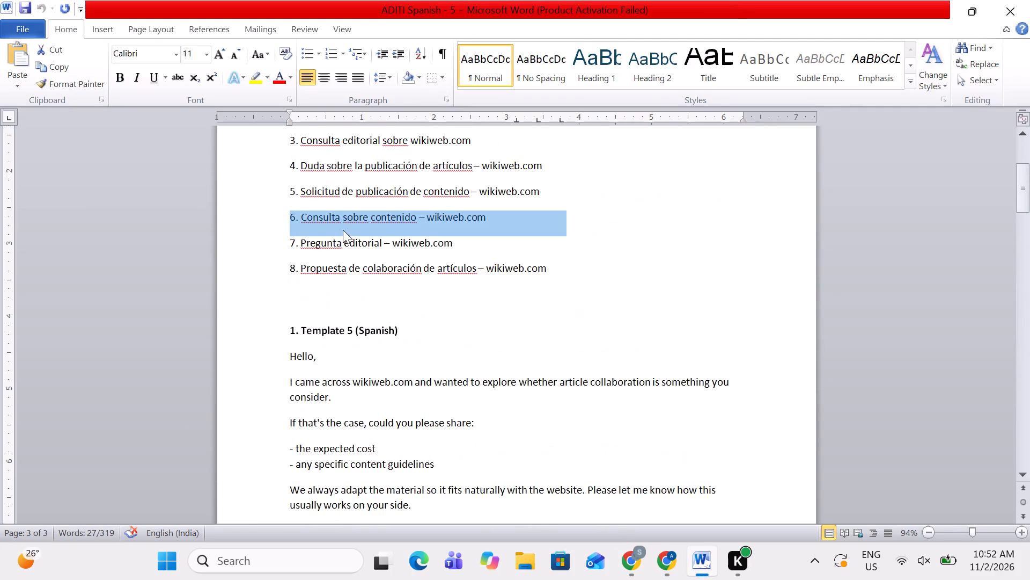
left_click(314, 201)
left_click(315, 217)
left_click_drag(315, 217, 476, 222)
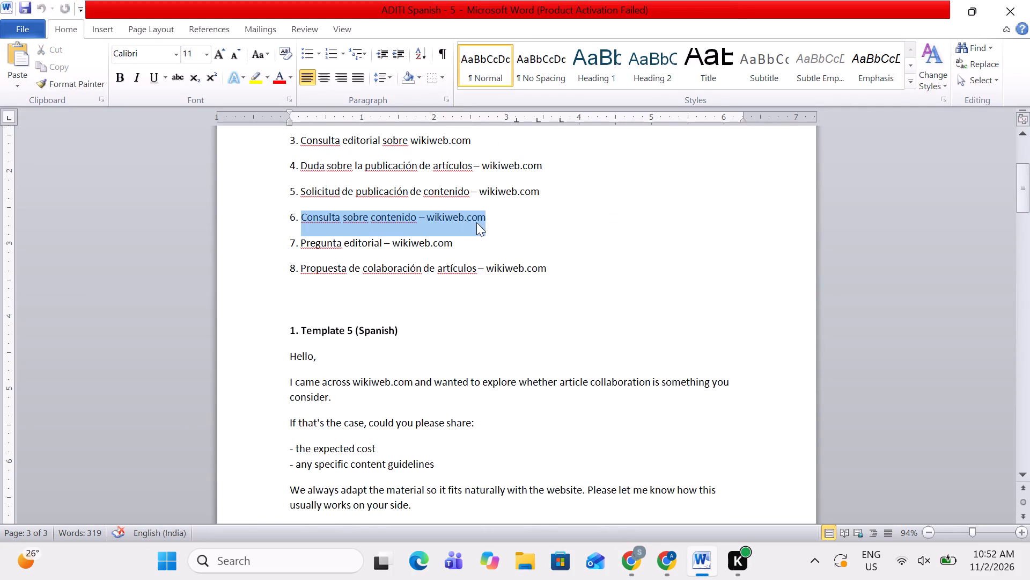
key("ctrl+c")
key("ctrl+c")
key("alt+Tab")
left_click(203, 295)
key("ctrl+v")
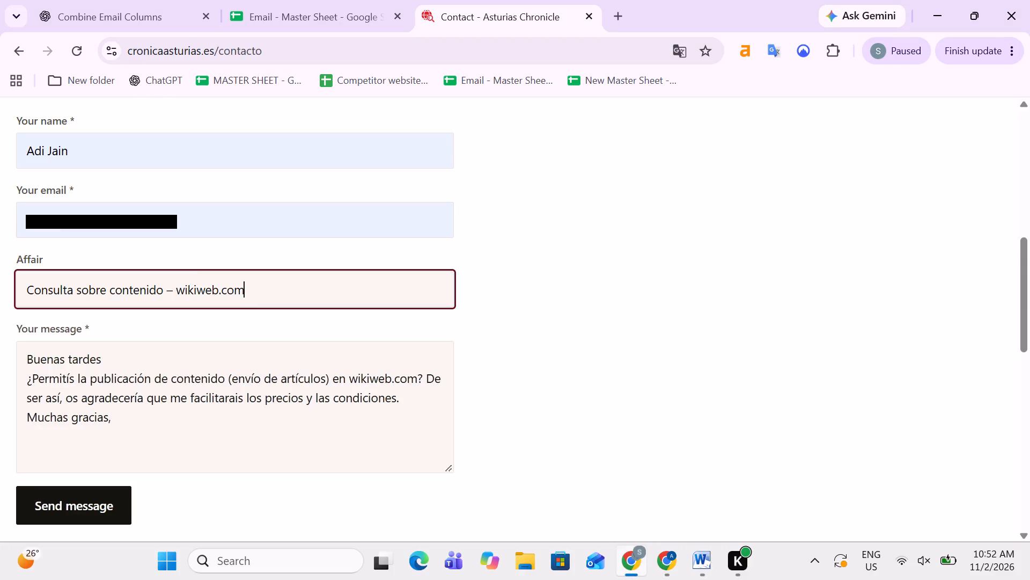
Replace wikiweb.com in the Affair field with the domain cronicaasturias.es copied from the page address.
left_click_drag(215, 47, 194, 53)
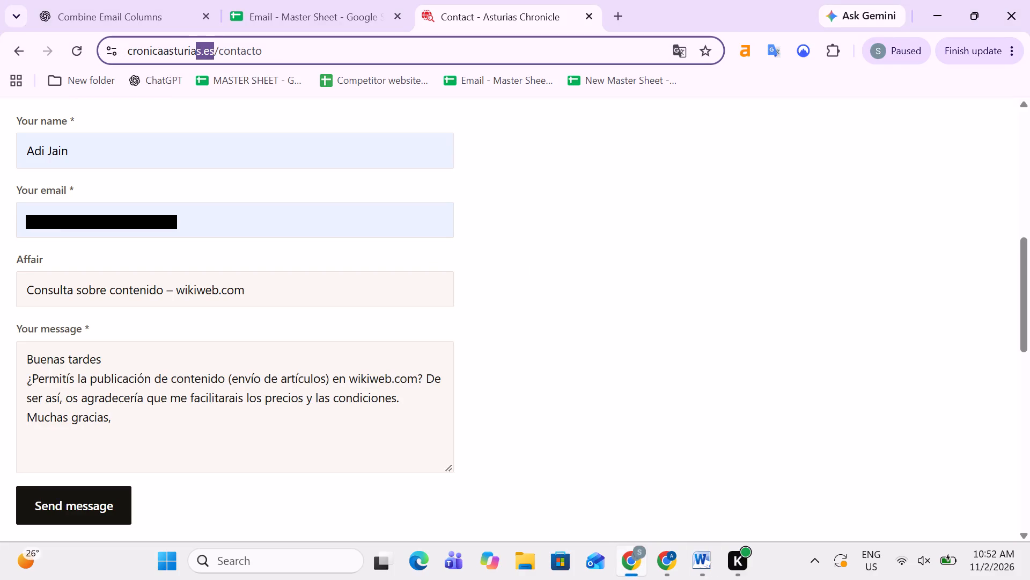
left_click_drag(194, 53, 192, 53)
key("shift+Left")
key("shift+Left")
key("shift+Left")
key("shift+Left")
key("shift+Left")
key("shift+Left")
key("shift+Left")
key("shift+Left")
key("shift+Left")
key("shift+Left")
key("shift+Left")
key("shift+Left")
key("shift+Left")
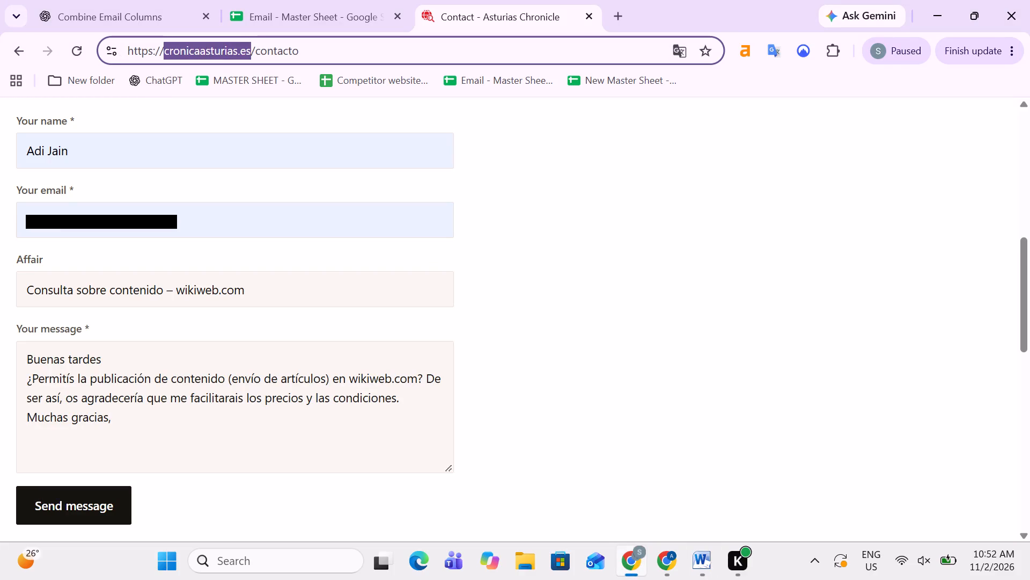
key("ctrl+c")
key("ctrl+c")
key("ctrl+c")
key("ctrl+c")
left_click(192, 286)
left_click_drag(192, 286, 271, 286)
key("ctrl+v")
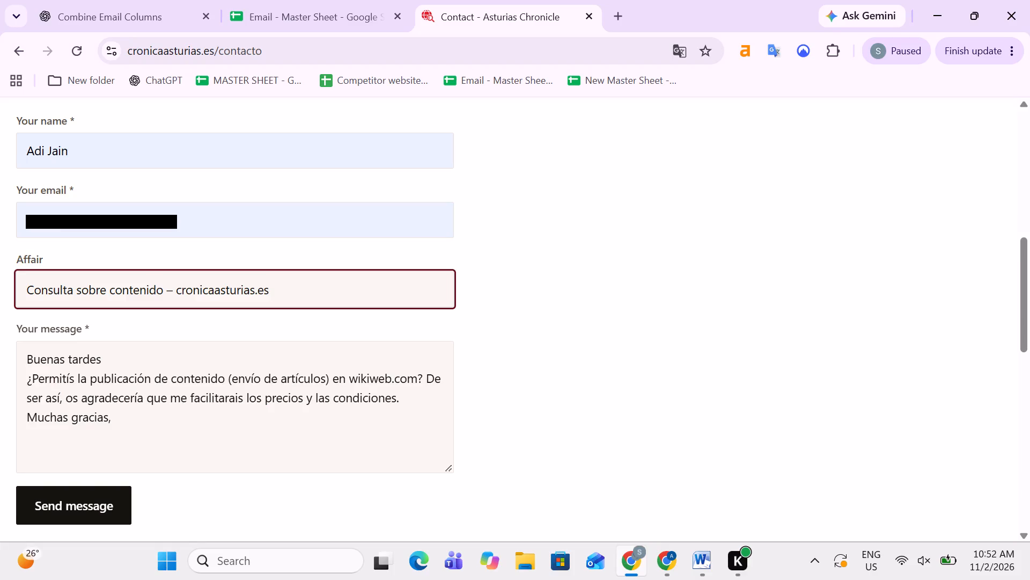
Replace wikiweb.com in the message with cronicaasturias.es.
left_click(366, 378)
left_click_drag(366, 378, 399, 376)
key("ctrl+v")
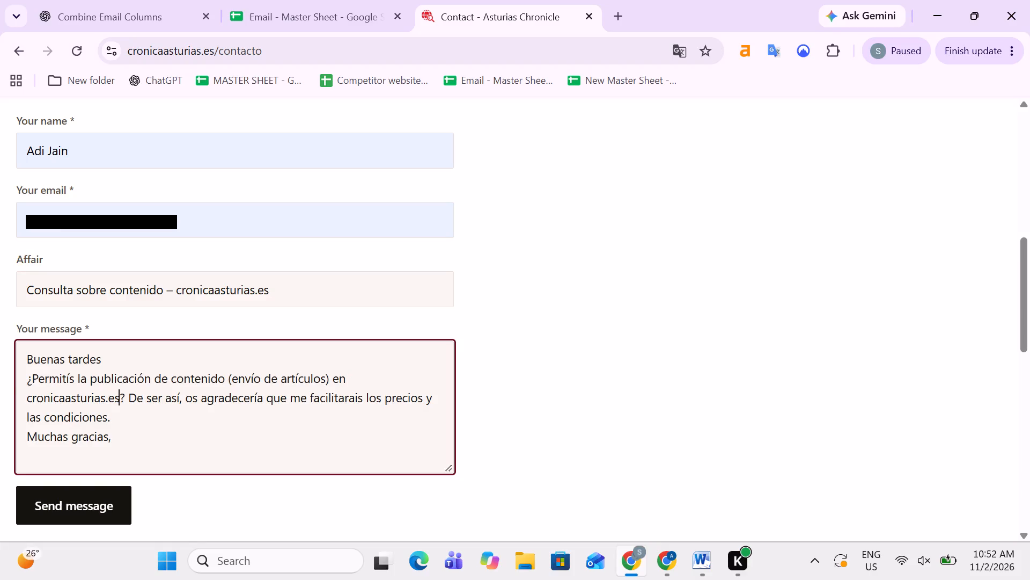
Add a blank line after "Buenas tardes" and another before "Muchas gracias," in the message.
left_click(33, 375)
key("Left")
key("shift+Return")
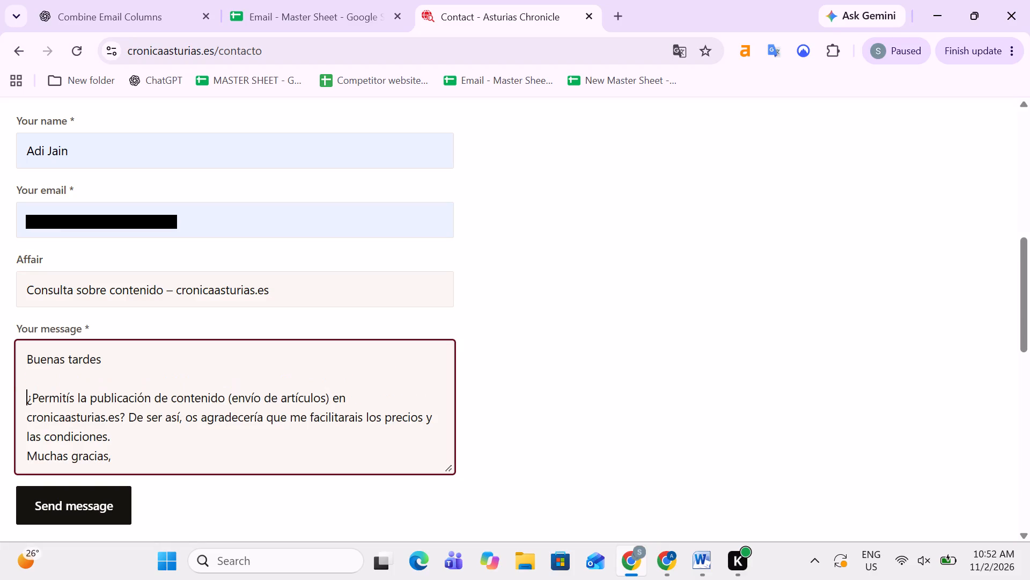
key("Down")
key("Down")
key("Down")
key("shift+Return")
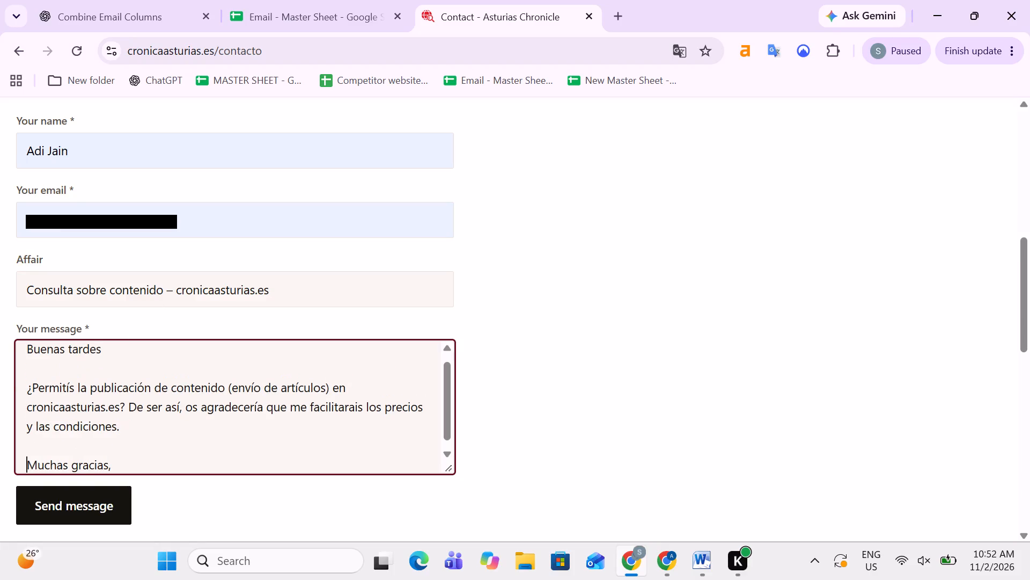
Send the completed outreach message through the cronicaasturias.es contact form and close the contact page.
scroll(164, 302, "up", 2)
scroll(170, 310, "down", 5)
left_click(87, 255)
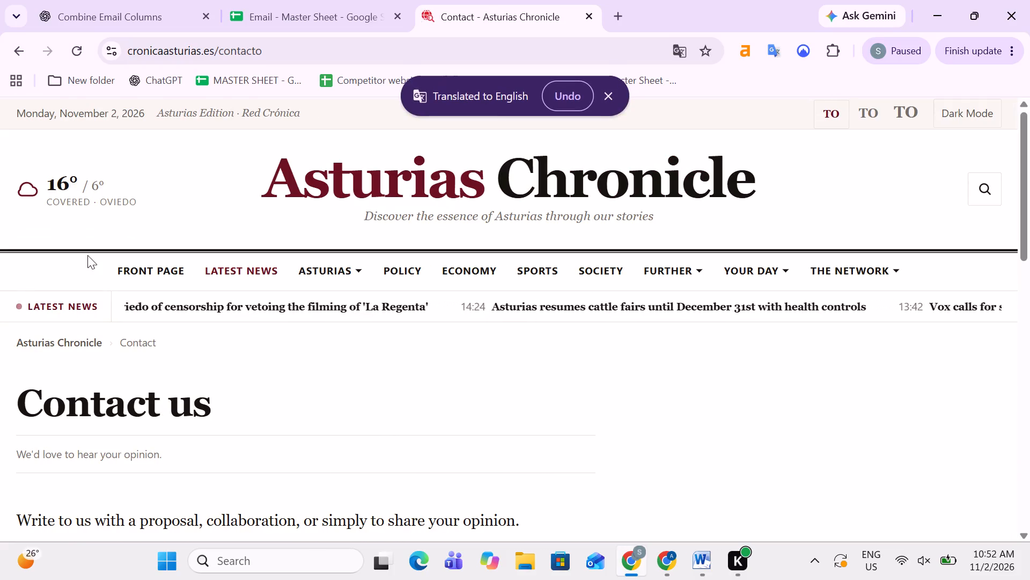
scroll(261, 368, "down", 3)
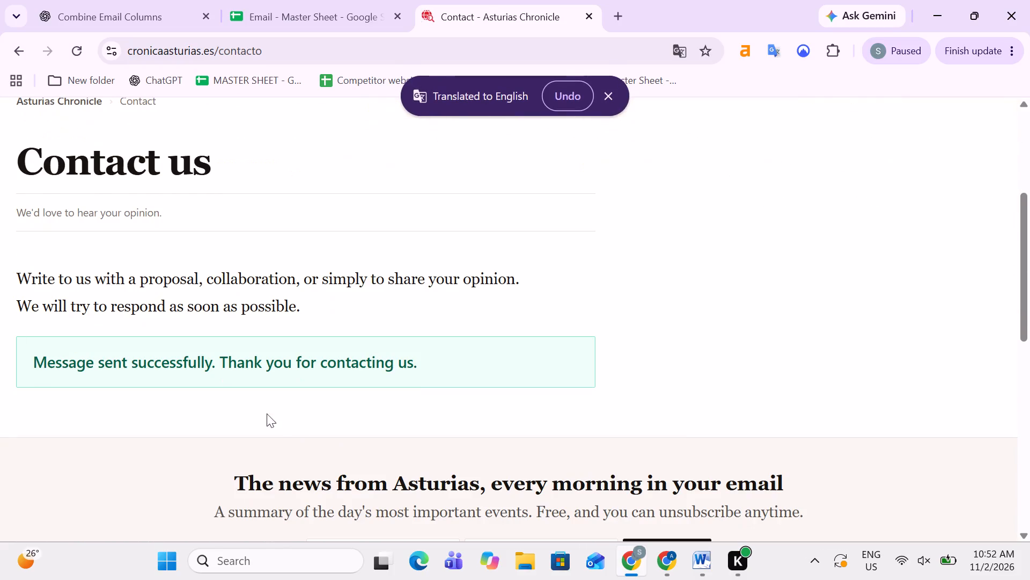
scroll(391, 423, "up", 2)
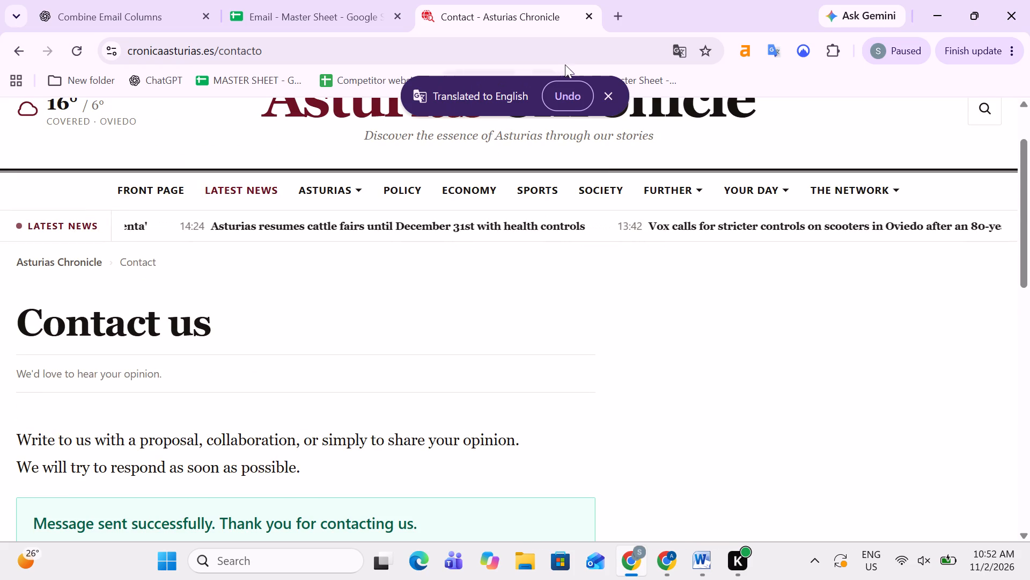
left_click(586, 19)
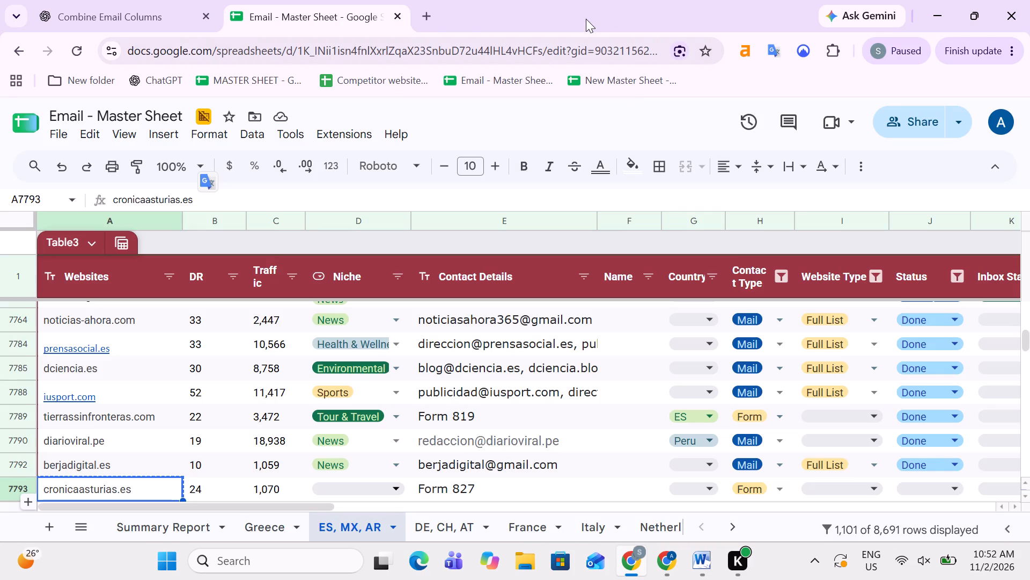
Set the Niche of the cronicaasturias.es row in the master sheet to News.
key("Tab")
key("Right")
key("Right")
key("Right")
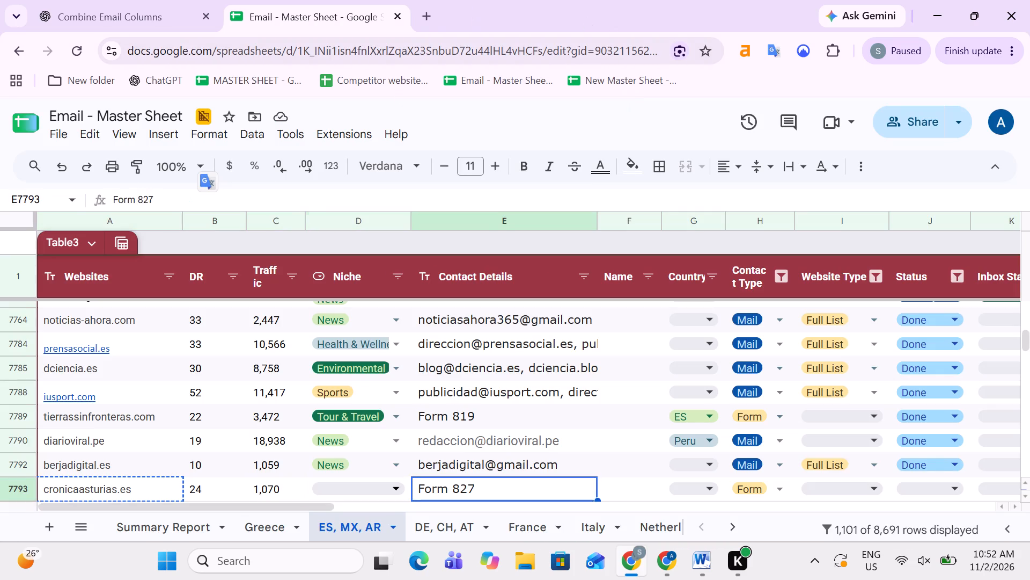
key("Left")
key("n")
key("Down")
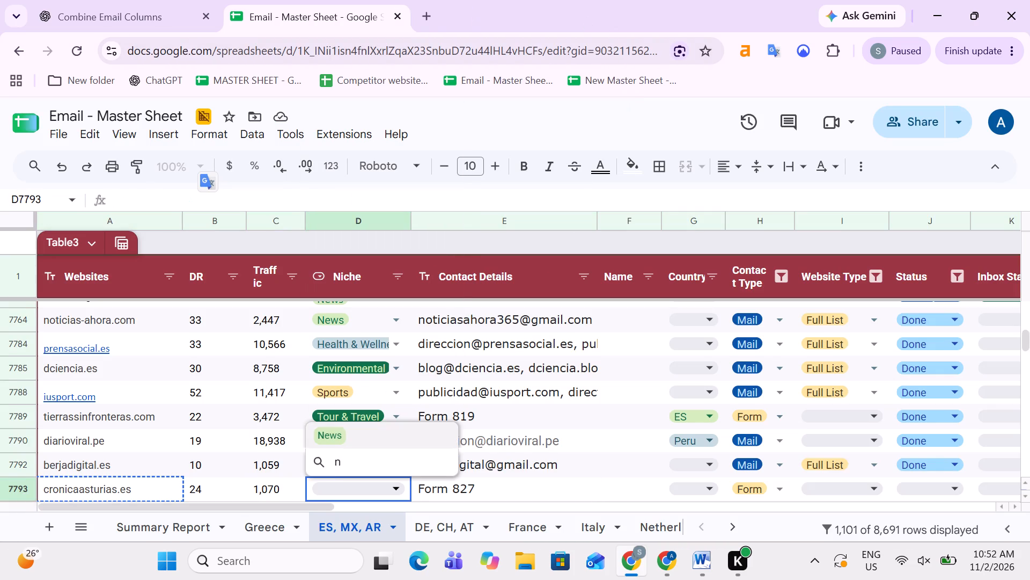
key("Return")
Set the Status of the cronicaasturias.es row to Done.
key("Up")
key("Right")
key("Right")
key("Right")
key("Right")
key("Right")
key("Right")
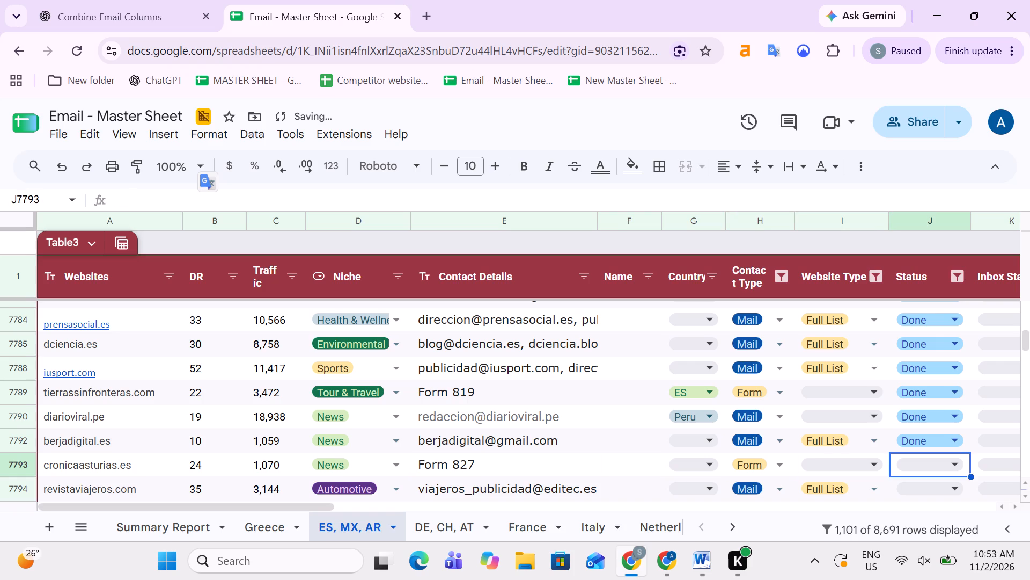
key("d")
key("Down")
key("Return")
Copy the contact email address from the Contact Details cell of the revistaviajeros.com row.
key("Left")
key("Left")
key("Left")
key("Left")
key("Left")
key("Left")
key("Left")
key("Left")
key("Left")
key("Left")
key("Left")
key("Left")
key("Left")
key("Left")
key("Left")
key("Left")
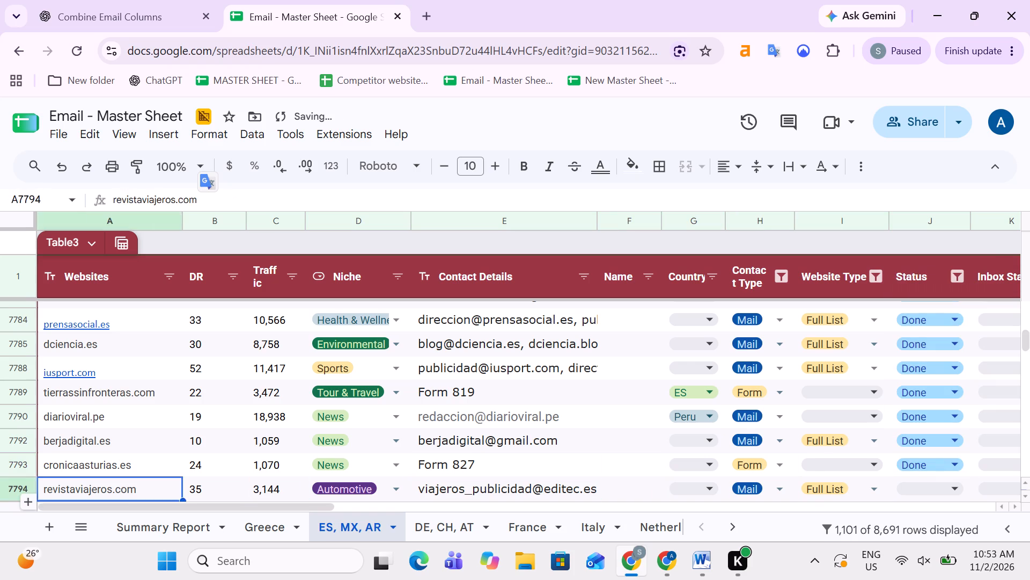
key("Right")
key("Right")
key("Right")
key("Right")
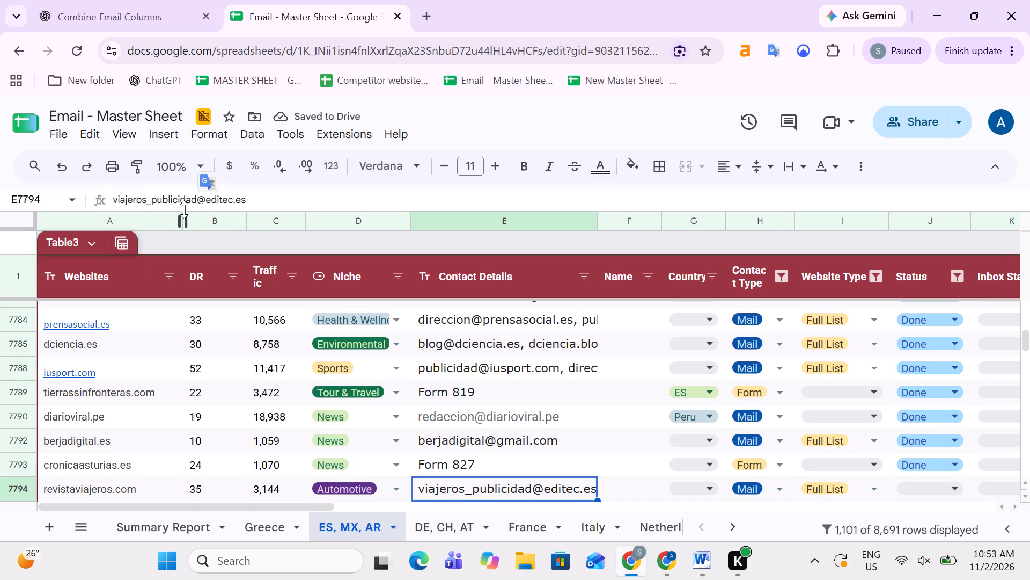
double_click(183, 209)
double_click(188, 198)
left_click(188, 198)
key("ctrl+c")
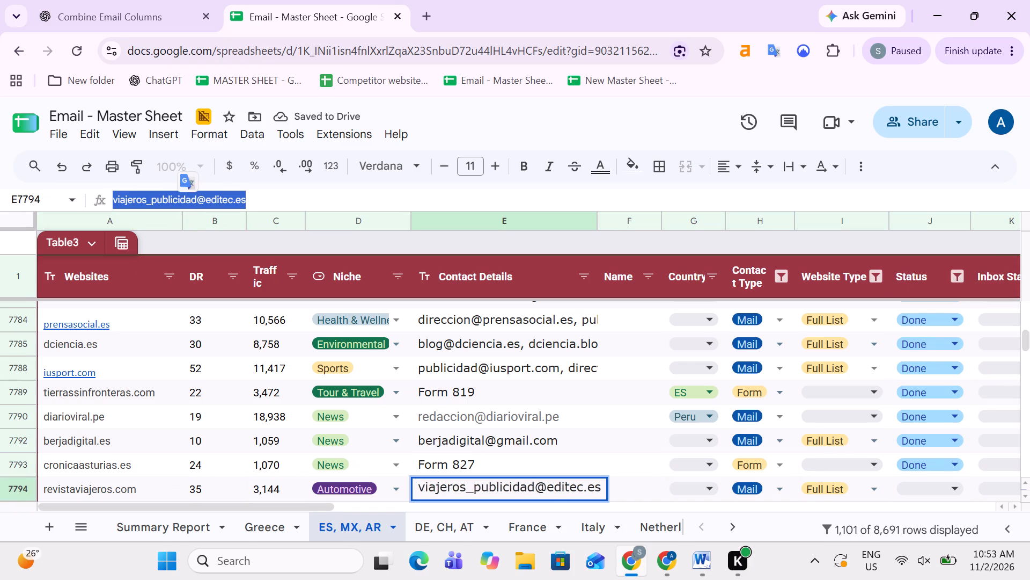
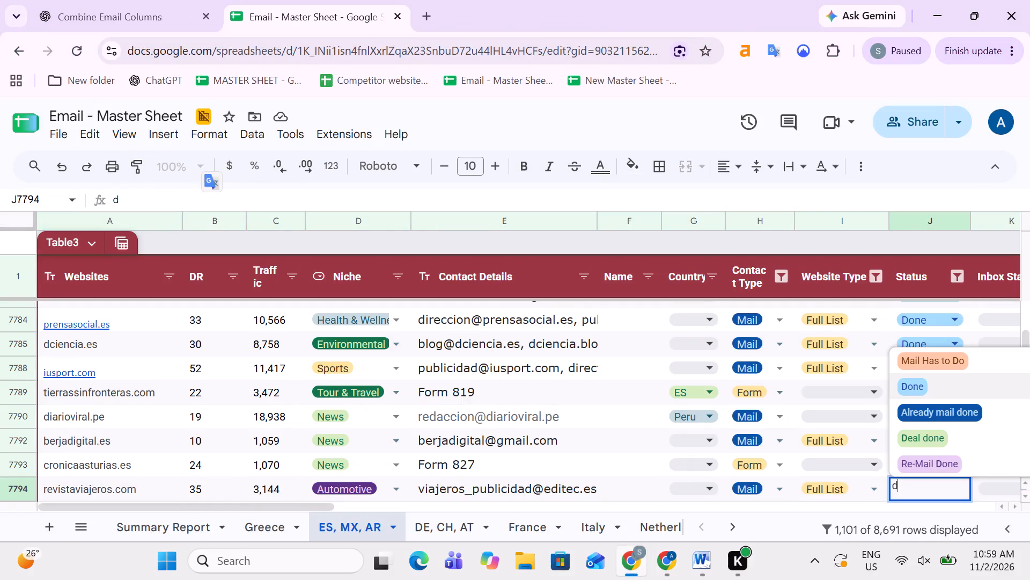
Set the Status of the revistaviajeros.com row to Done.
key("Return")
key("Up")
Review the Status, Inbox Status, I'D and Post date entries of the Done rows and the unprocessed rows after revistaviajeros.com.
key("Right")
key("Right")
key("Right")
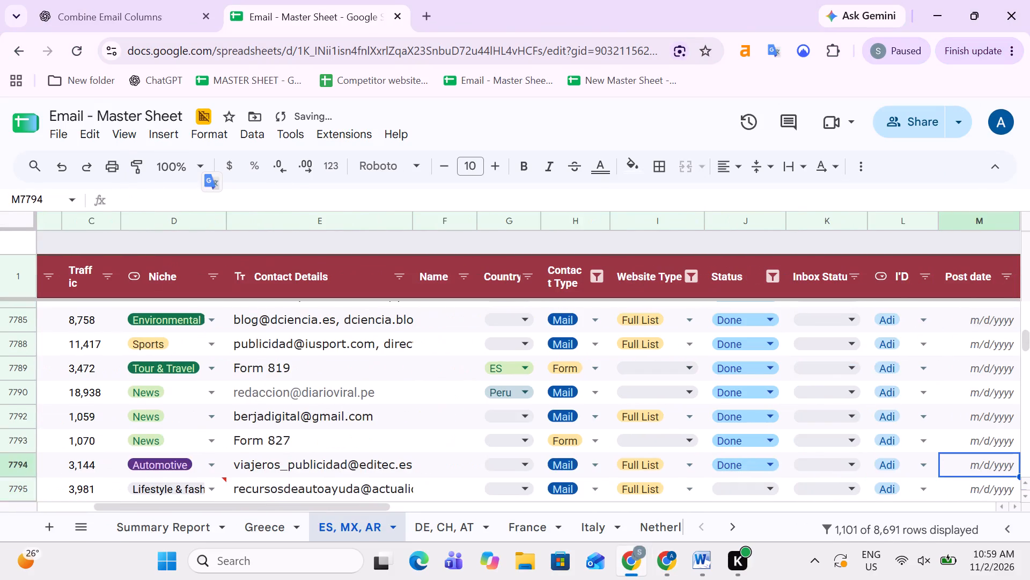
key("Left")
key("Left")
key("Right")
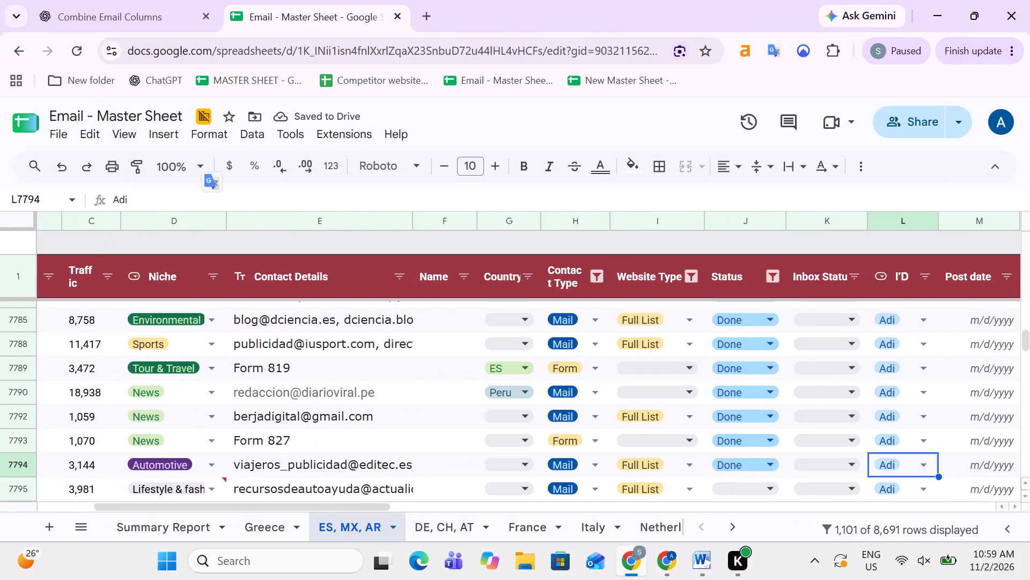
key("Right")
key("ctrl+Up")
key("Up")
key("Up")
key("Up")
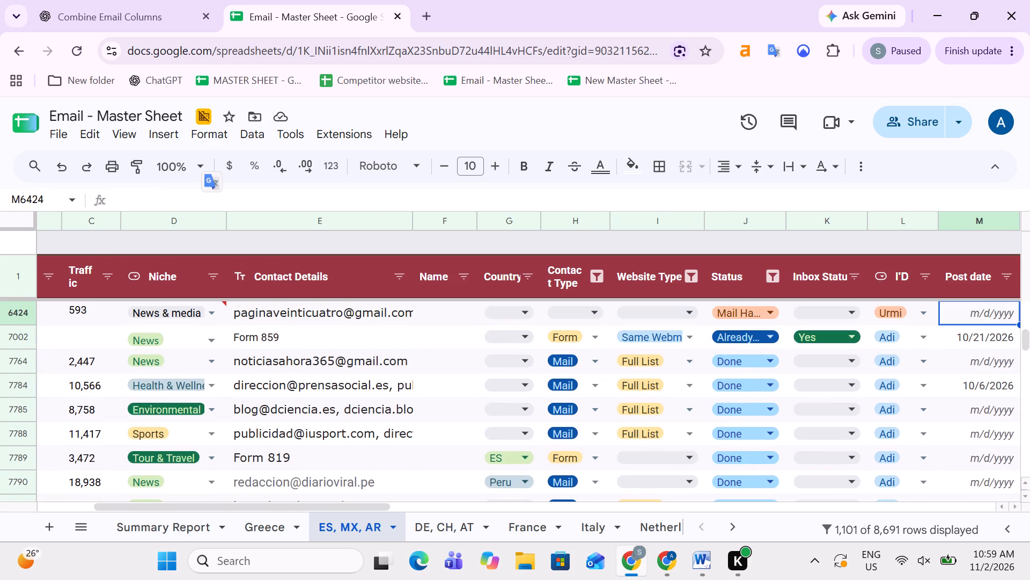
key("Down")
key("Down")
key("Left")
key("Left")
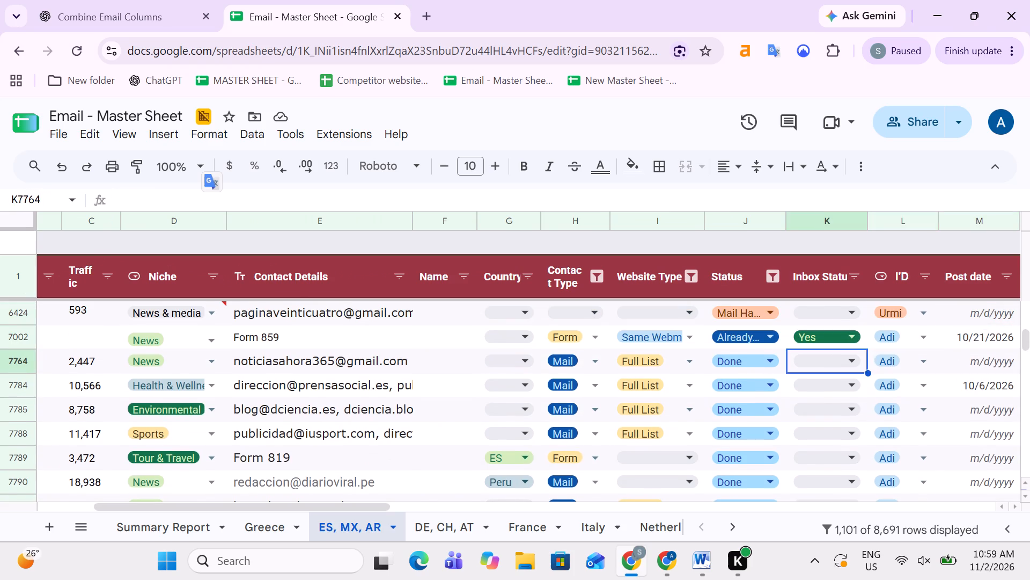
key("Right")
key("Right")
key("Right")
key("Left")
key("Left")
key("Up")
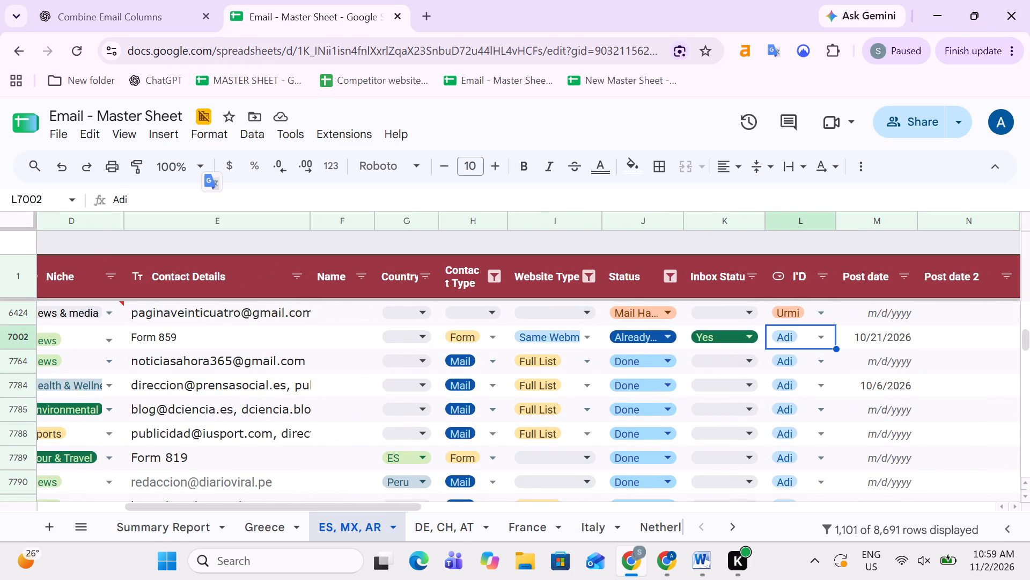
key("Up")
key("Down")
key("Down")
key("Right")
key("Left")
key("Left")
key("Left")
key("ctrl+shift+Down")
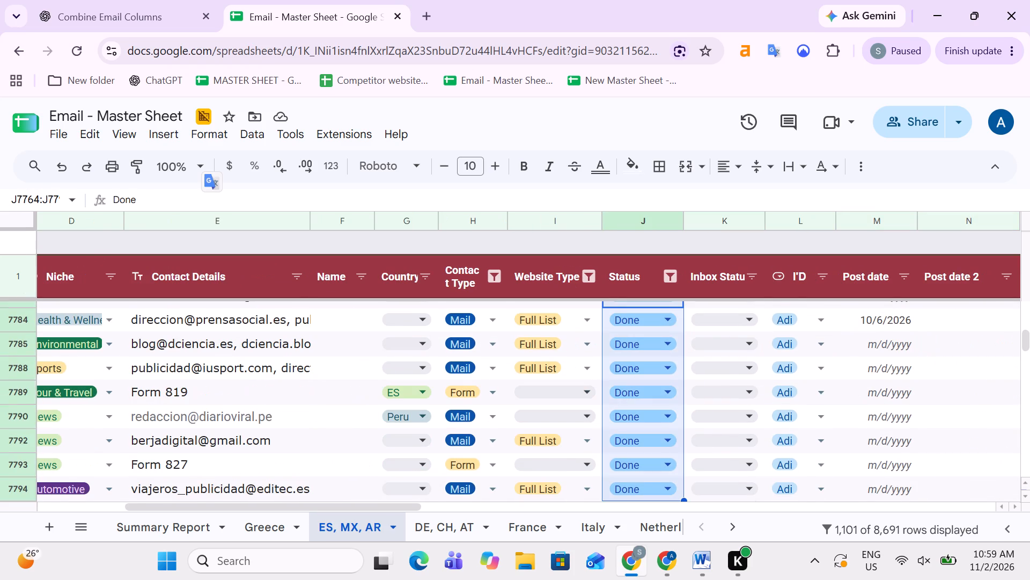
key("Down")
key("ctrl+Down")
key("Down")
key("Down")
key("Down")
key("Down")
key("Down")
key("Down")
key("Down")
key("Down")
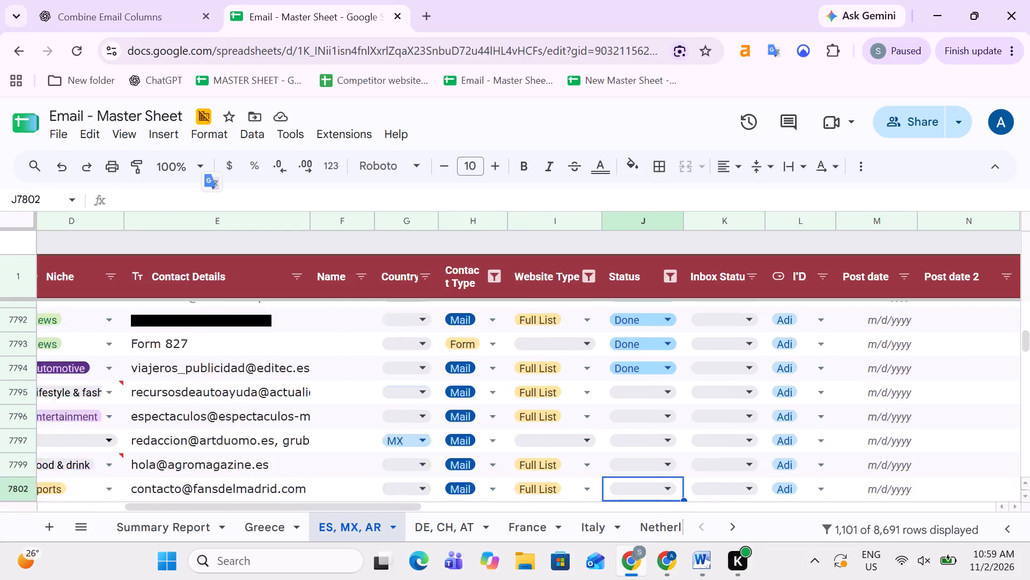
Change the Niche of the recursosdeautoayuda.com row to Lifestyle.
key("Up")
key("Up")
key("Up")
key("Up")
key("Up")
key("Up")
key("Up")
key("Up")
key("Up")
key("Up")
key("Down")
key("Down")
key("Down")
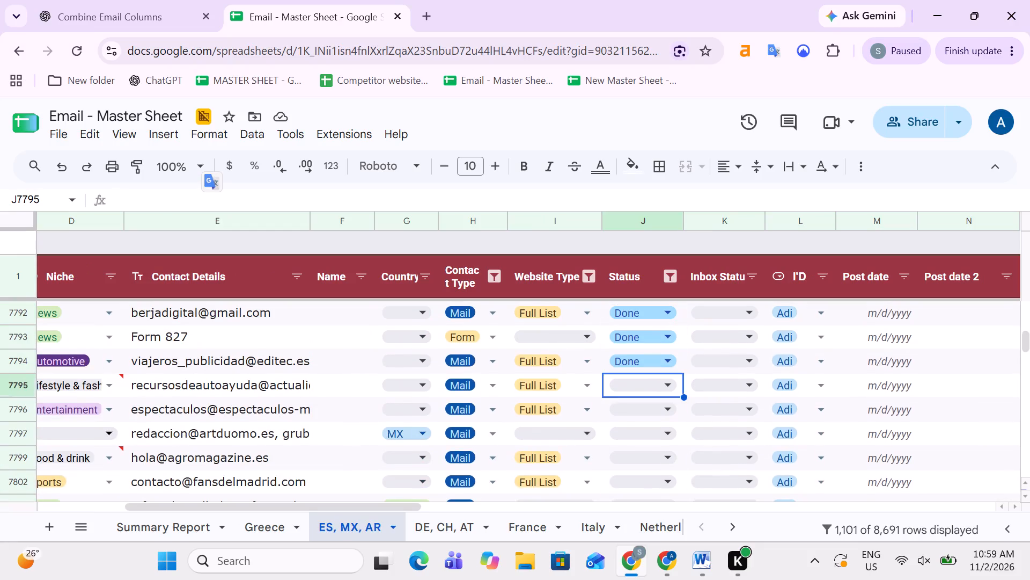
key("Right")
key("Left")
key("Left")
key("Left")
key("Left")
key("Left")
key("Left")
key("Left")
key("Left")
key("Left")
key("Left")
key("Left")
key("Left")
key("Left")
key("Left")
key("Left")
key("Left")
key("Left")
key("Left")
key("Left")
key("Left")
key("Right")
key("Right")
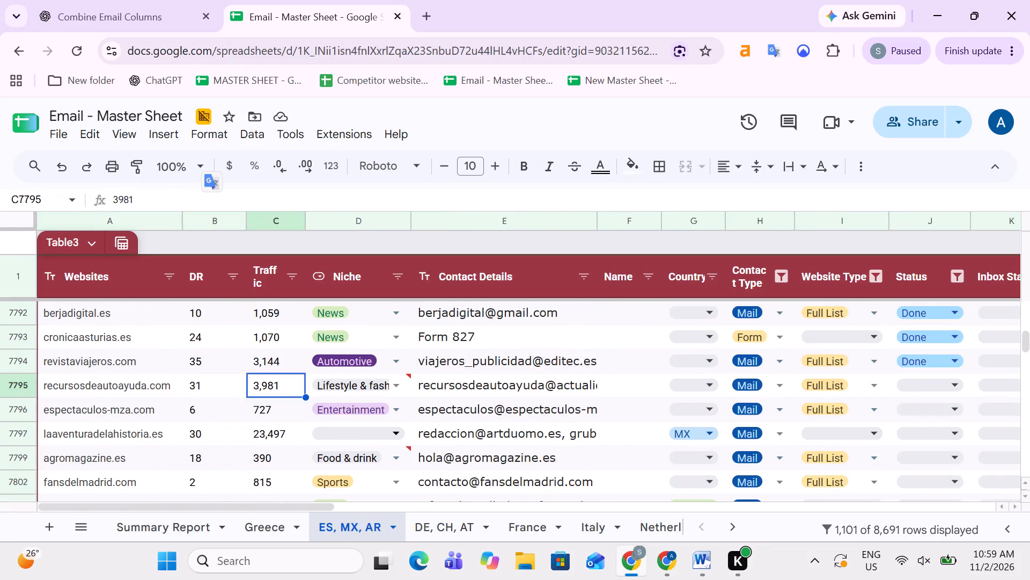
key("Right")
key("Right")
key("Left")
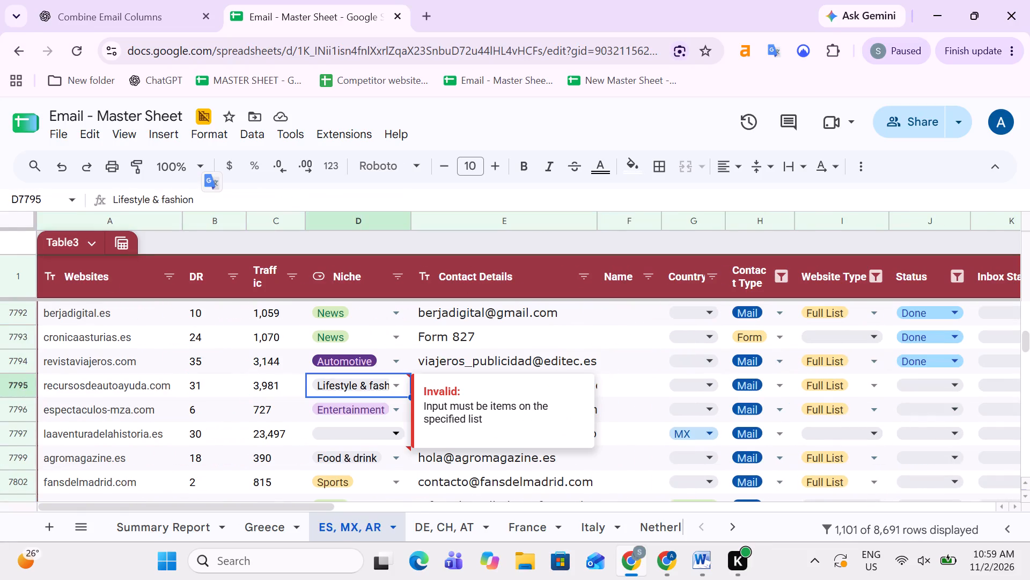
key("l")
key("Down")
key("Return")
key("Up")
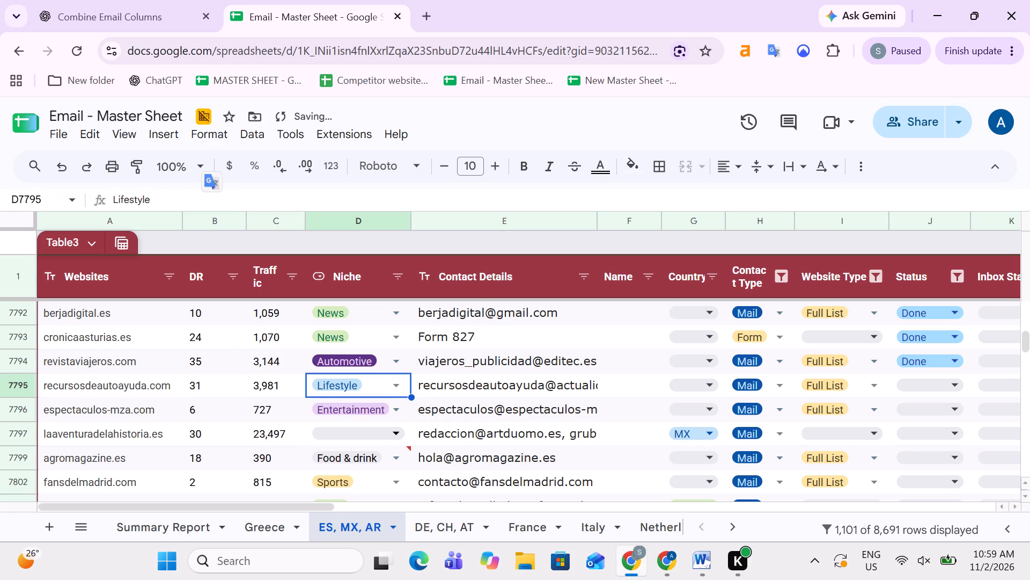
Select the full contact email address of the recursosdeautoayuda.com row.
key("Right")
triple_click(237, 202)
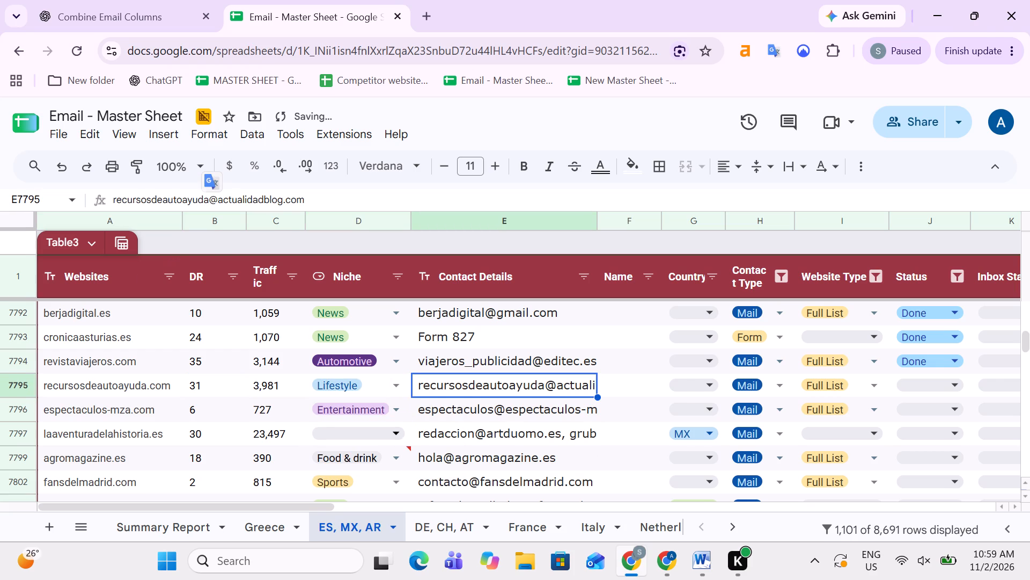
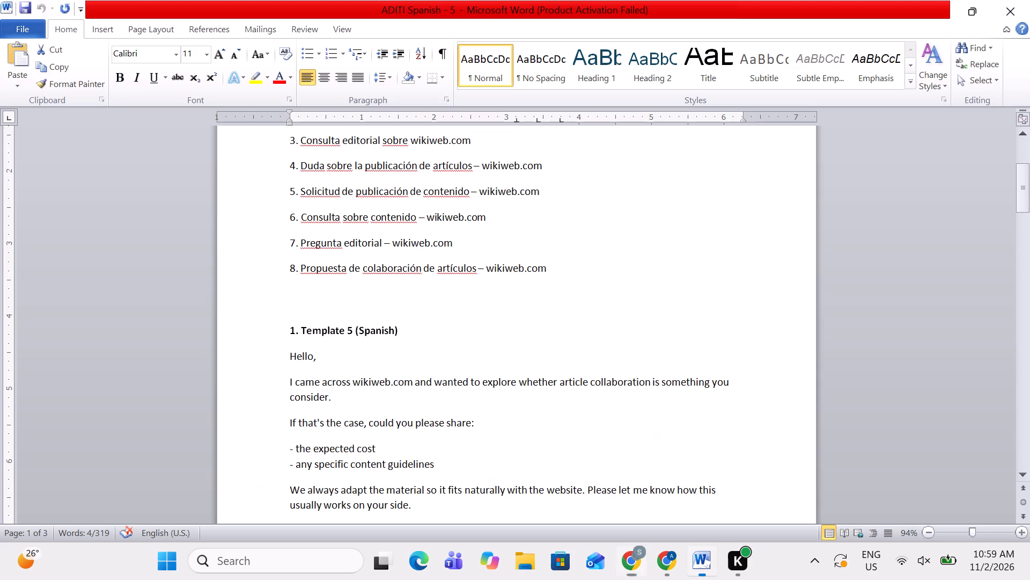
Select the text of subject line 8, "Propuesta de colaboración de artículos – wikiweb", without its number in the Word document.
left_click(317, 271)
left_click_drag(317, 271, 519, 263)
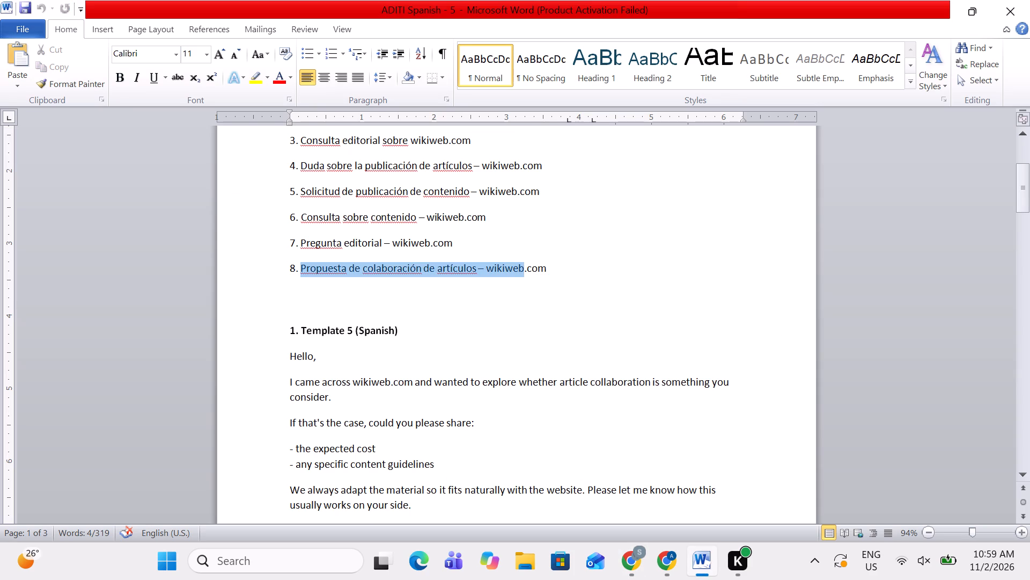
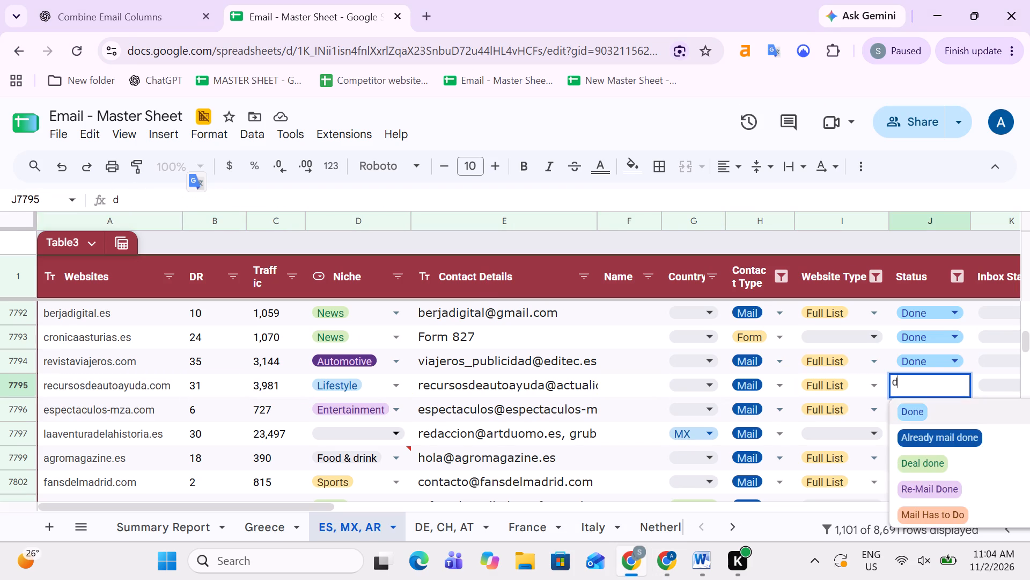
Set the status of recursosdeautoayuda.com to Done in the master sheet.
key("Return")
Select the Contact Details cell for espectaculos-mza.com in the master sheet.
key("Up")
key("Right")
key("Right")
key("Left")
key("Left")
key("Left")
key("Left")
key("Left")
key("Left")
key("Left")
key("Left")
key("Left")
key("Left")
key("Left")
key("Left")
key("Left")
key("Left")
key("Left")
key("Left")
key("Left")
key("Left")
key("Left")
key("Left")
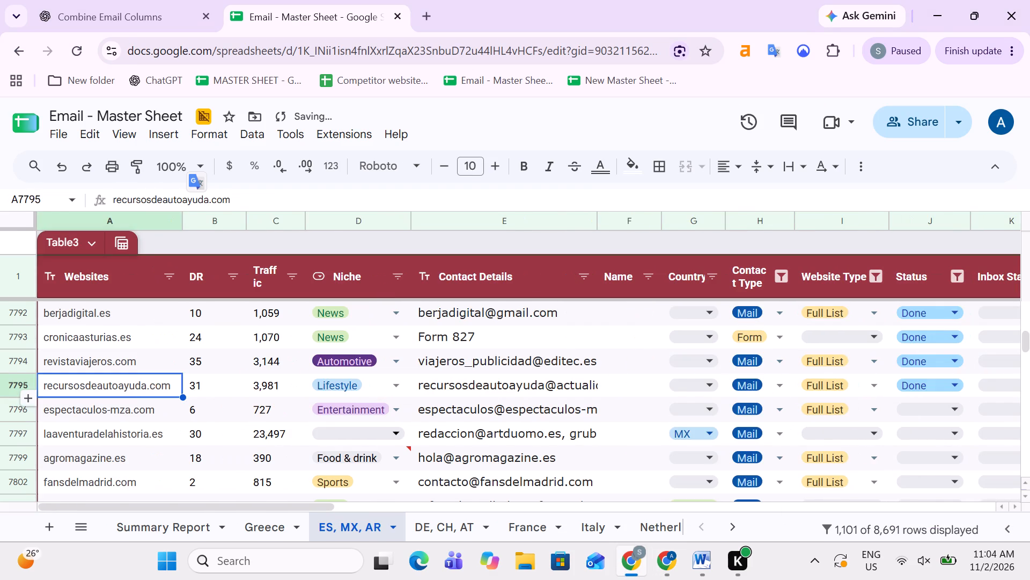
key("Down")
key("Right")
key("Right")
key("Right")
key("Right")
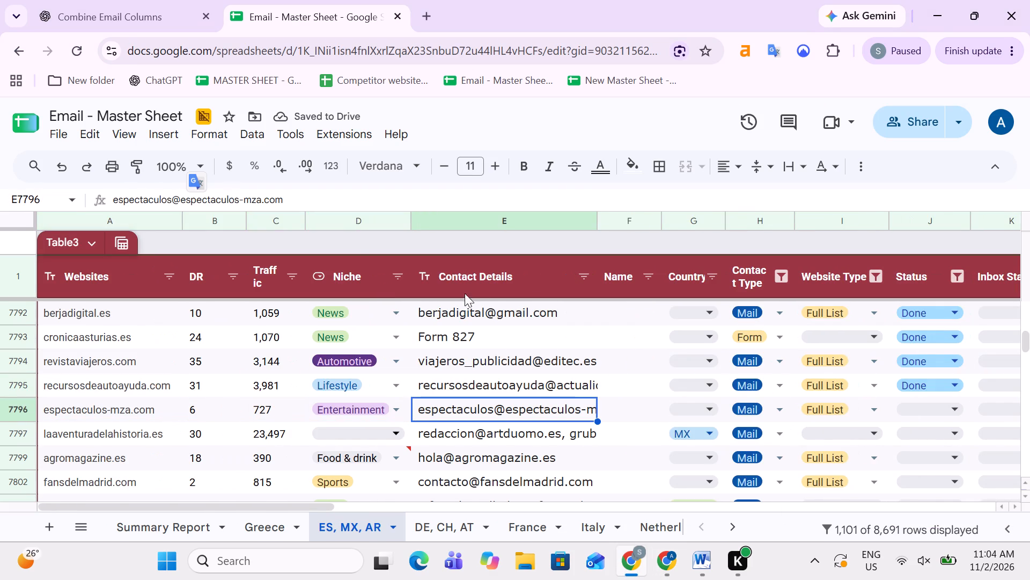
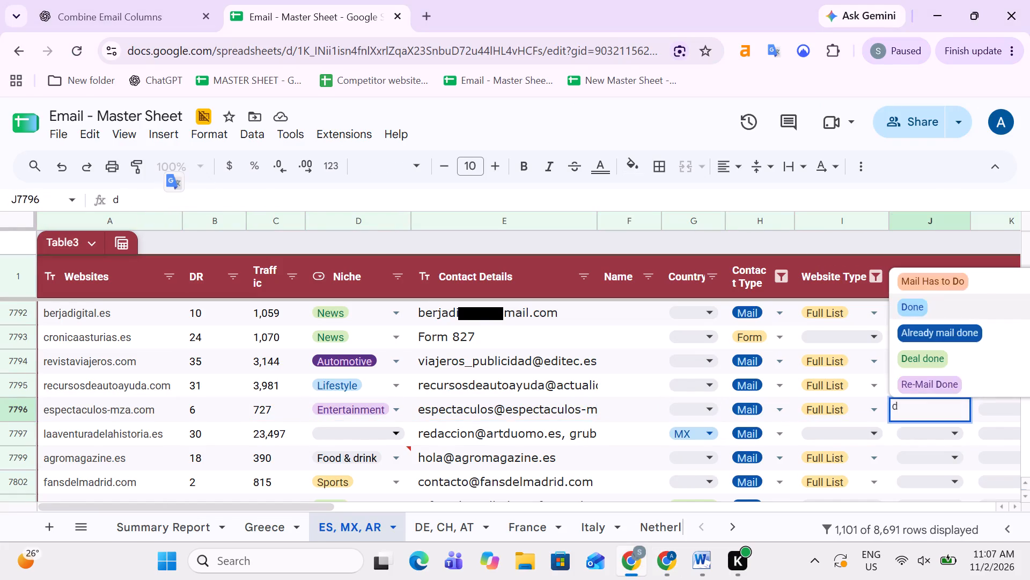
Set the Status of the espectaculos-mza.com row to Done.
key("Return")
Set the Niche of the laaventuradelahistoria.es row to informational.
key("Left")
key("Left")
key("Left")
key("Left")
key("Left")
key("Left")
key("Left")
key("Left")
key("Left")
key("Left")
key("Left")
key("Left")
key("Left")
key("Left")
key("Left")
key("Left")
key("Left")
key("Left")
key("Left")
key("Right")
key("Right")
key("Right")
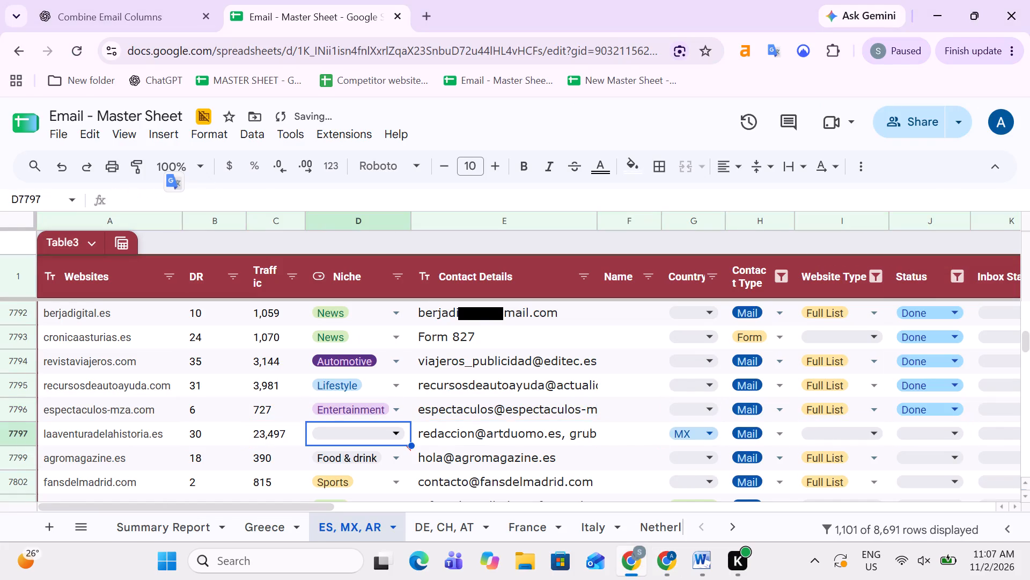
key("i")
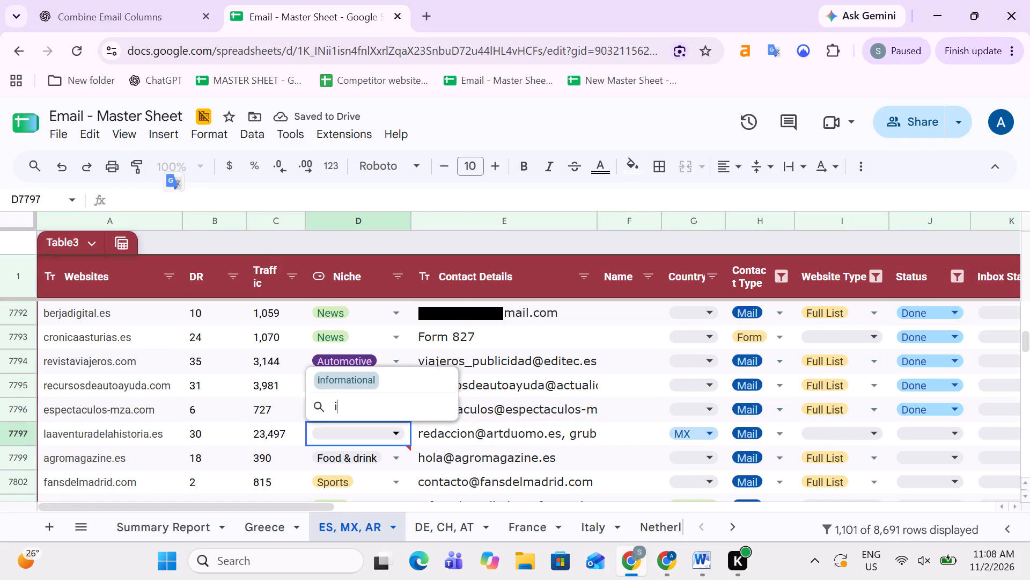
key("Down")
key("Return")
Copy only the first email address from the Contact Details of the laaventuradelahistoria.es row.
key("Up")
key("Right")
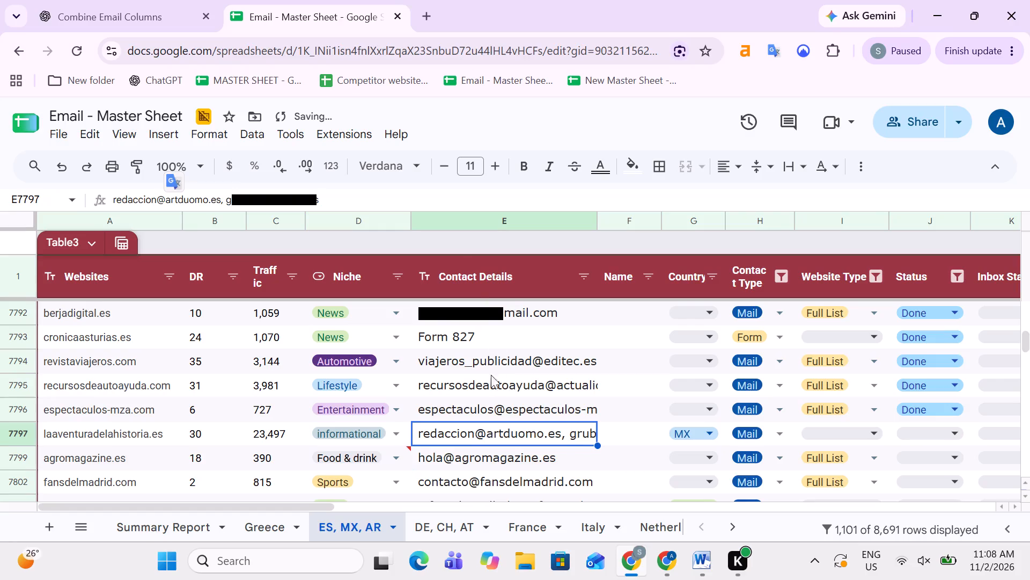
left_click(215, 201)
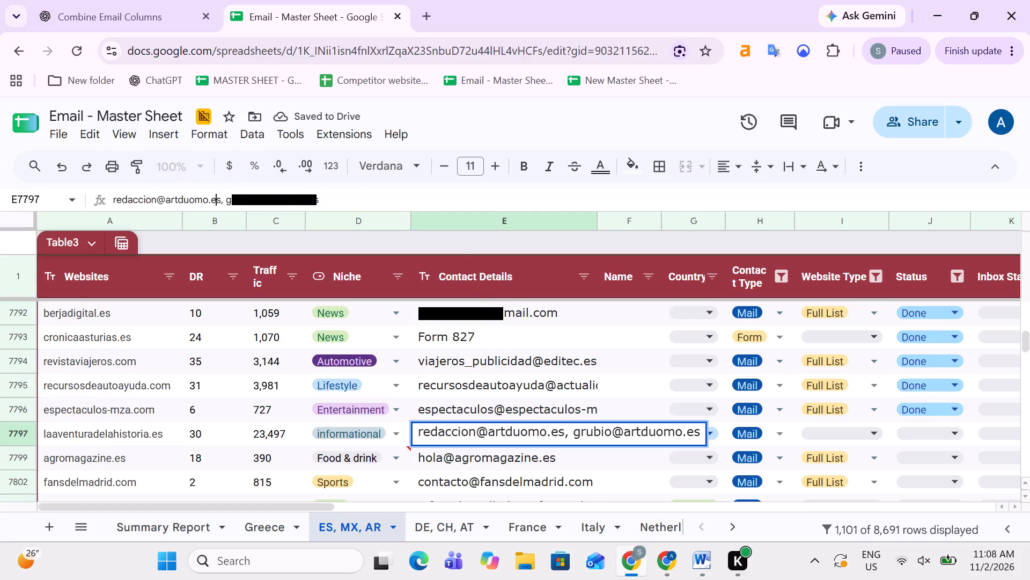
left_click_drag(215, 201, 120, 198)
key("ctrl+c")
key("ctrl+c")
key("ctrl+c")
key("ctrl+c")
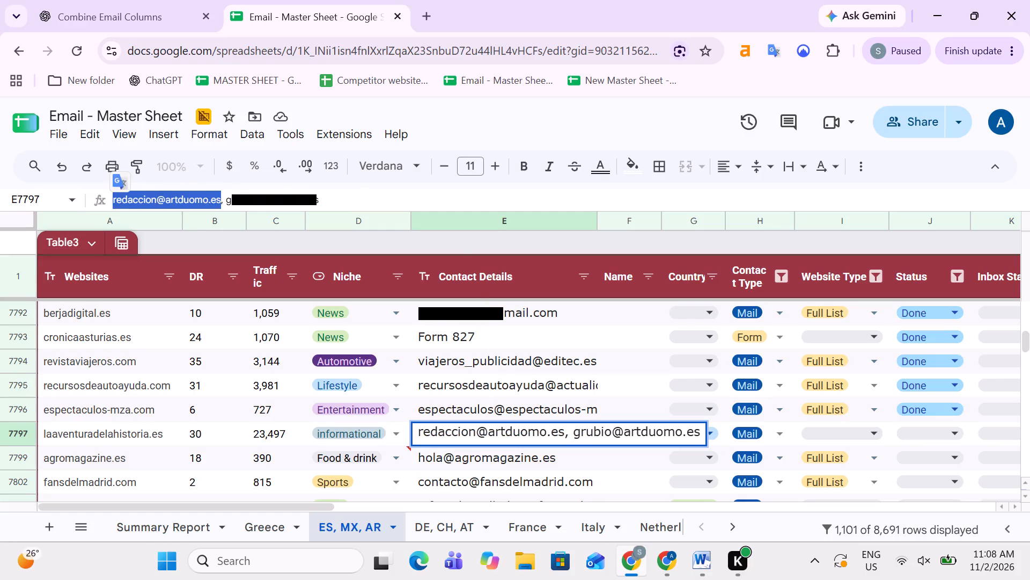
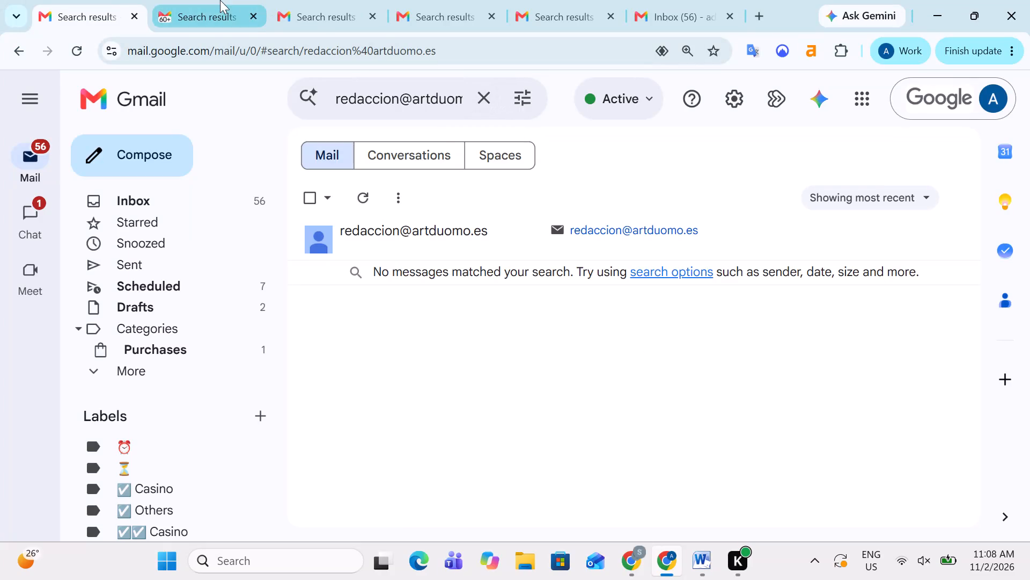
Search the remaining open Gmail accounts, one after another, for the copied artduomo.es editorial email address to check for prior contact.
left_click(215, 0)
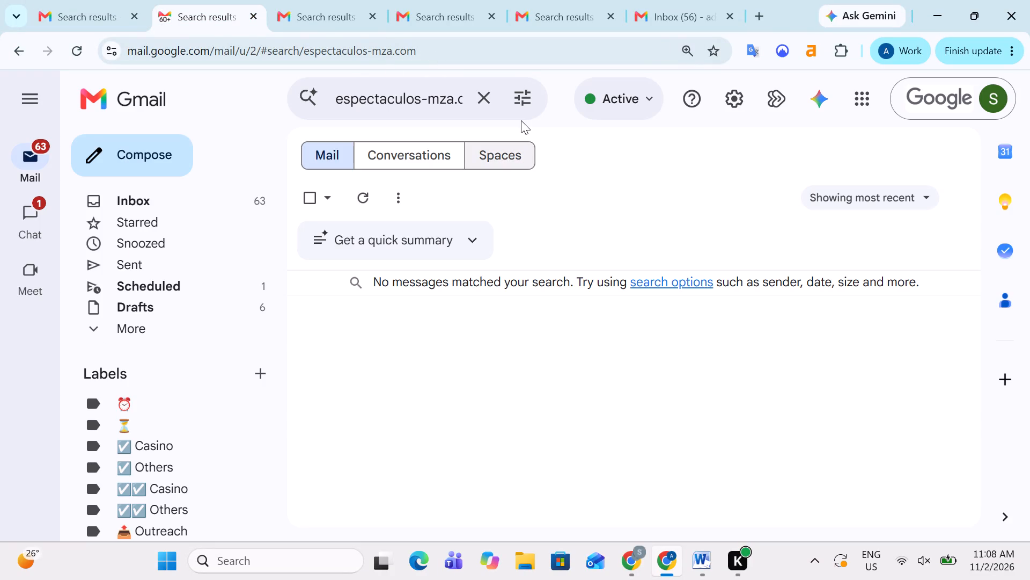
left_click(484, 93)
key("ctrl+v")
key("Return")
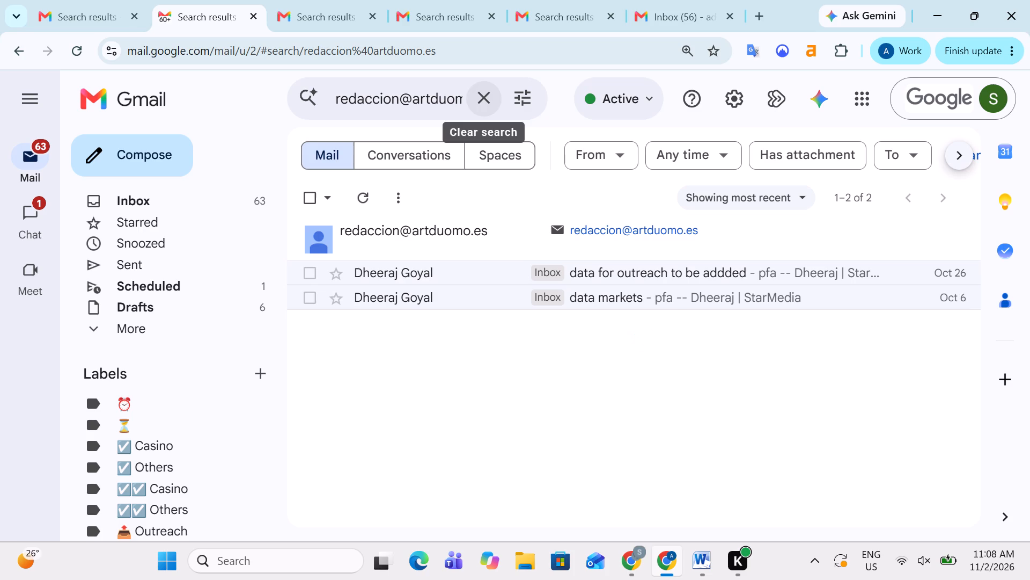
left_click(374, 0)
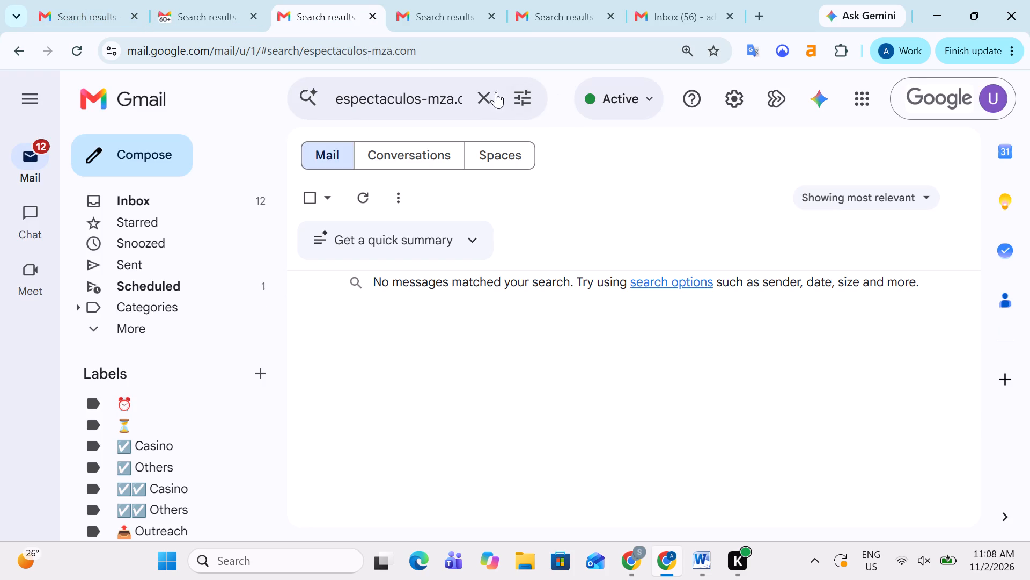
left_click(479, 96)
key("ctrl+v")
key("Return")
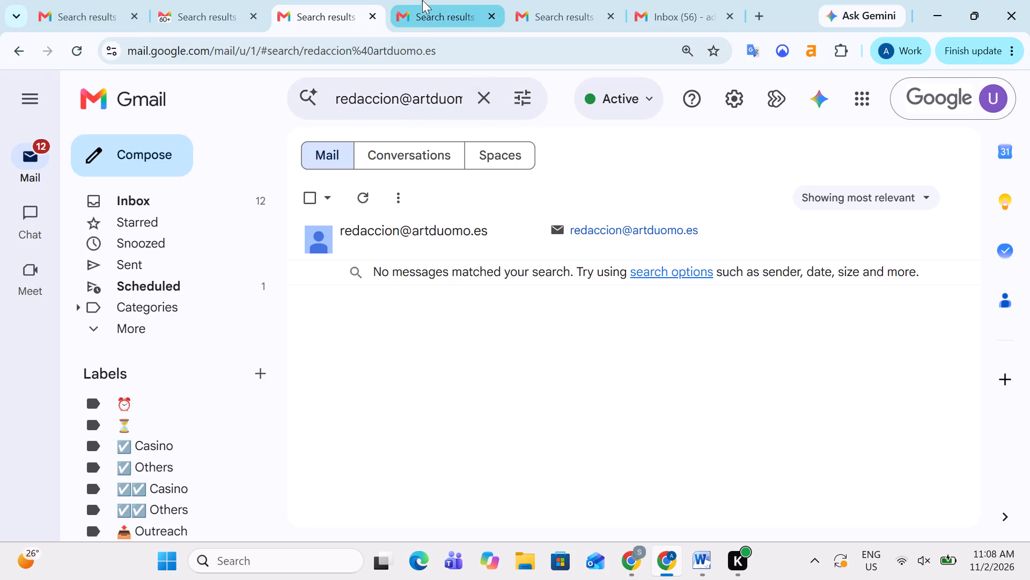
left_click(422, 0)
left_click(481, 103)
key("ctrl+v")
key("Return")
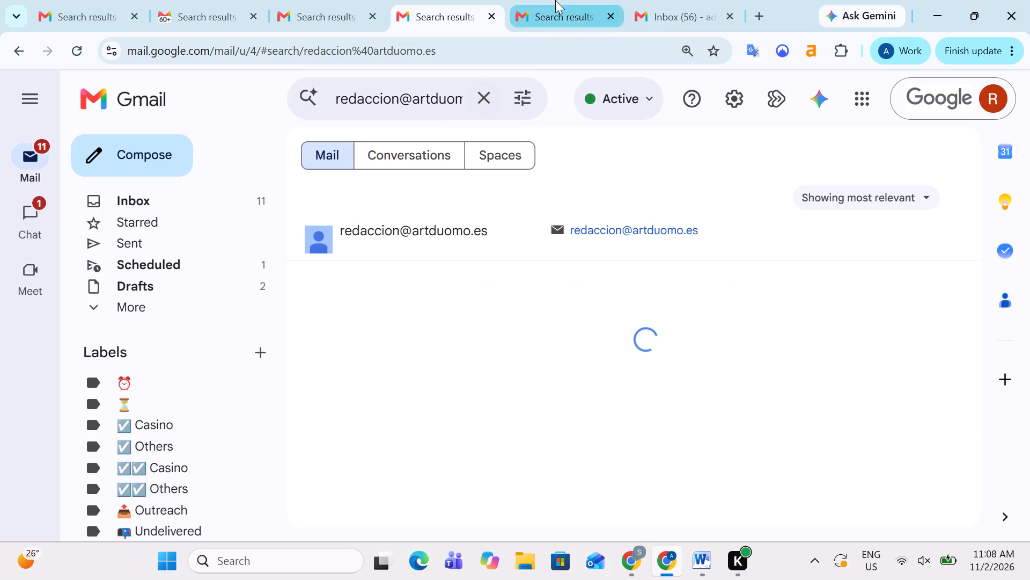
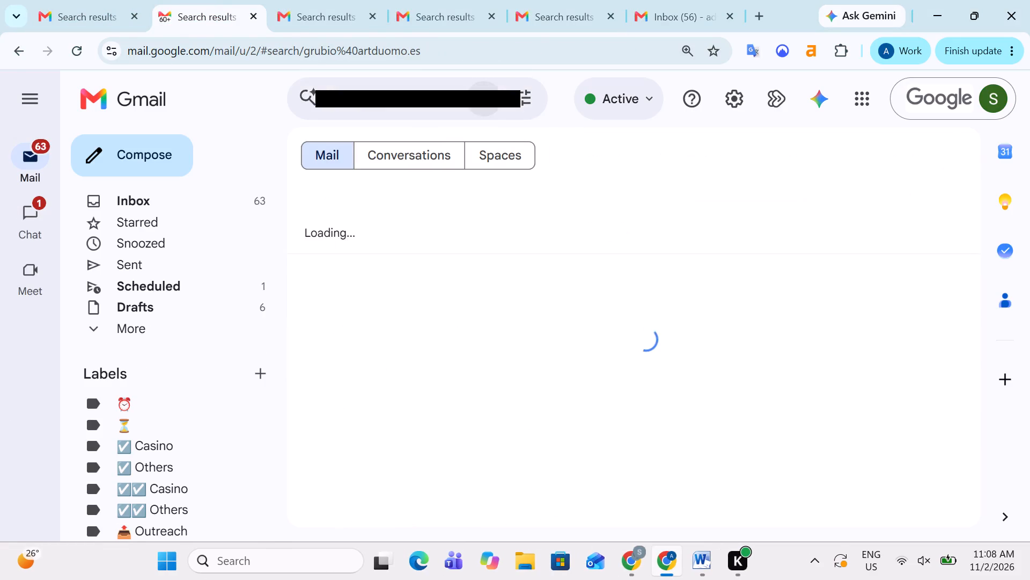
Search the remaining open Gmail accounts, one after another, for prior messages with the copied artduomo.es contact address.
left_click(314, 0)
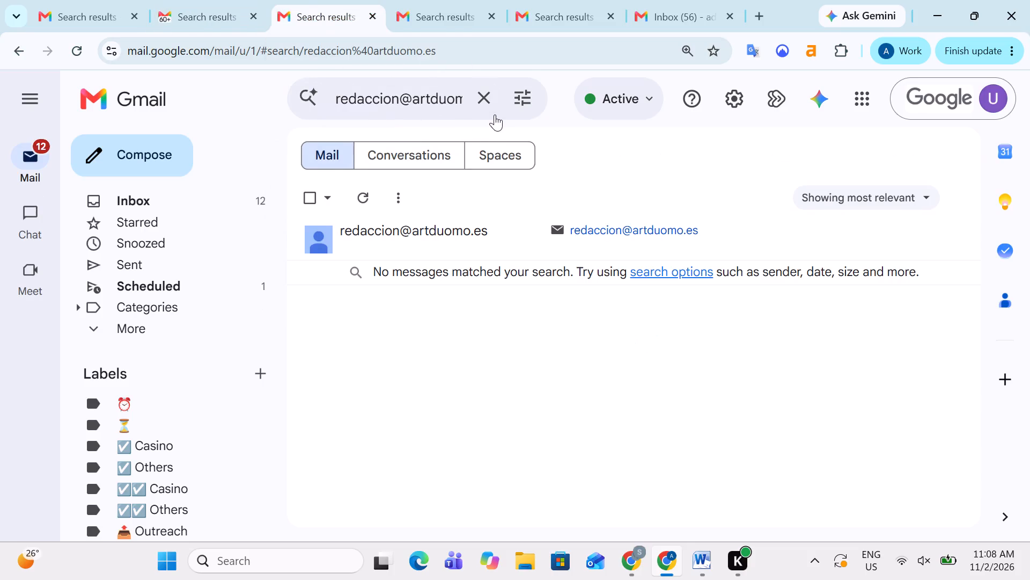
left_click(495, 112)
key("ctrl+v")
key("Return")
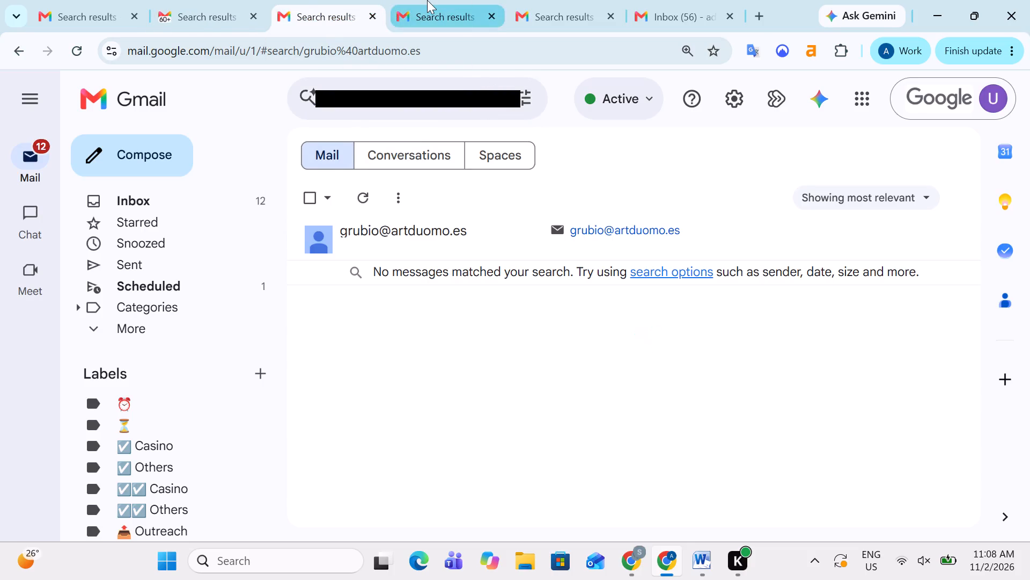
left_click(427, 0)
left_click(476, 121)
left_click(485, 106)
key("ctrl+v")
key("Return")
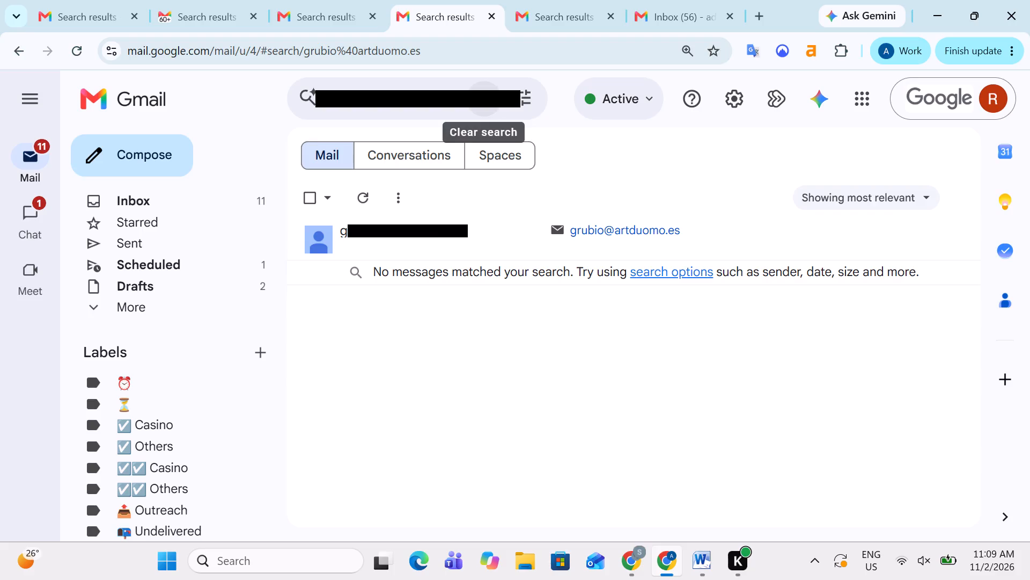
left_click(589, 0)
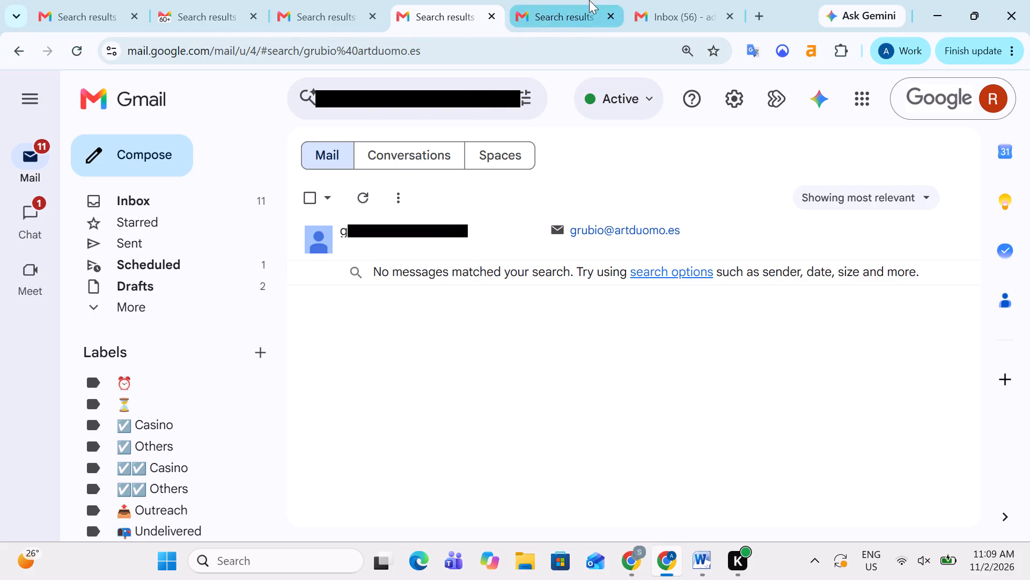
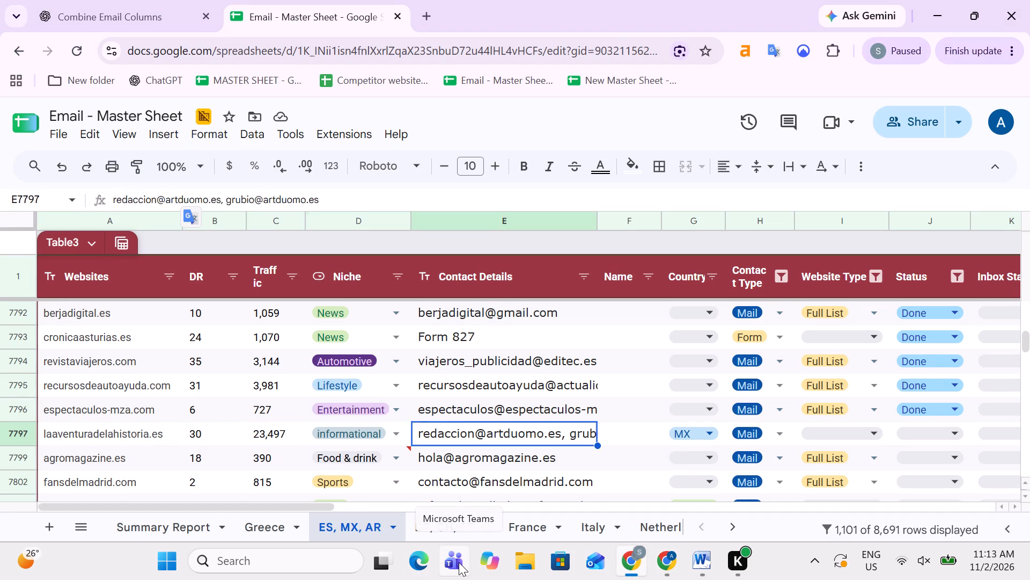
Set the Status of the laaventuradelahistoria.es row to Done.
key("Right")
key("Right")
key("Right")
key("Right")
key("Right")
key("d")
key("Down")
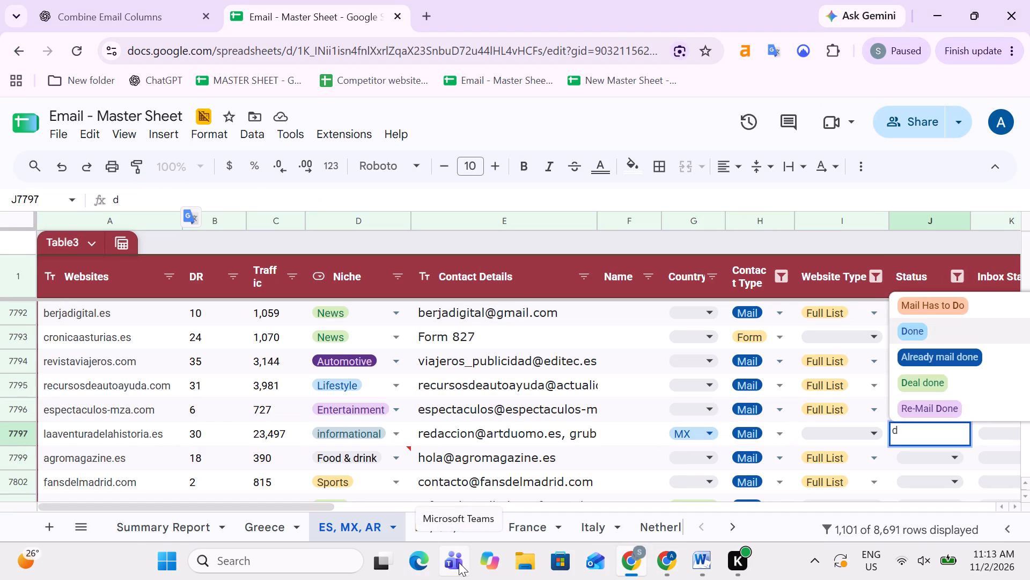
key("Return")
Review the Status, Inbox Status, I'D and Post date columns of the preceding rows down to the first row without a status.
key("Up")
key("Right")
key("Right")
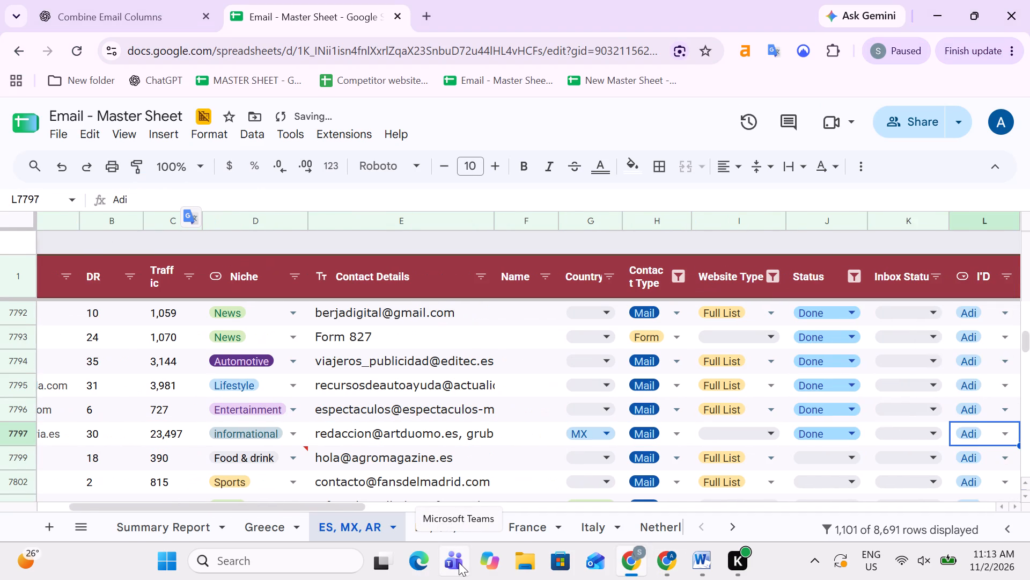
key("Left")
key("Right")
key("Right")
key("Right")
key("Left")
key("ctrl+Up")
key("Up")
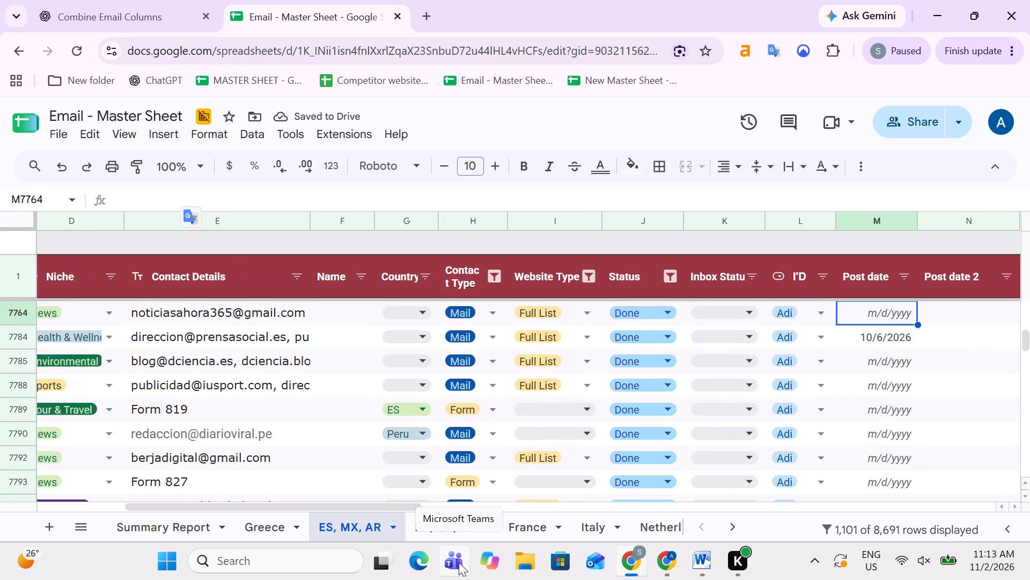
key("Up")
key("Up")
key("Down")
key("Left")
key("Left")
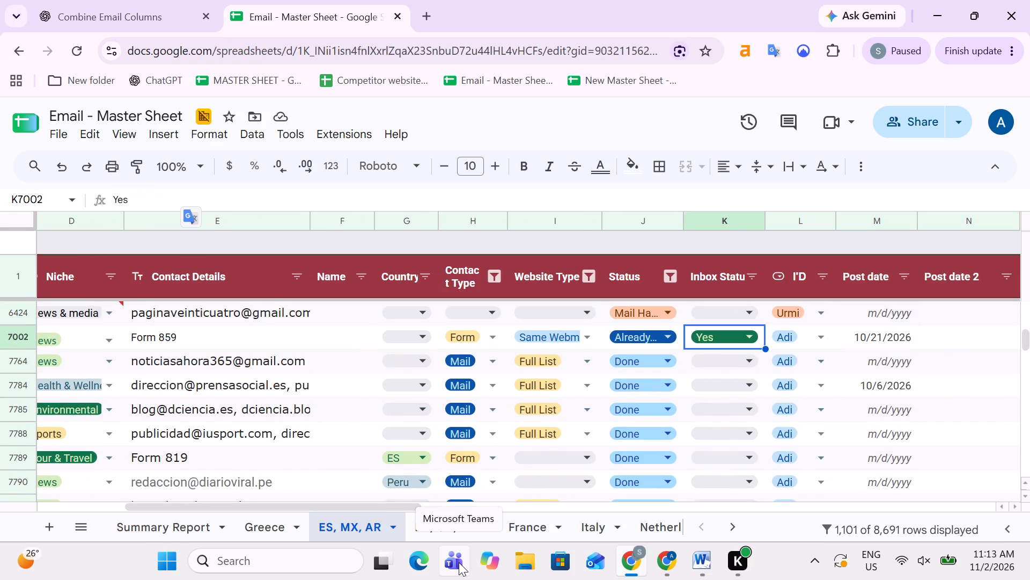
key("Left")
key("Right")
key("Right")
key("Down")
key("Right")
key("Left")
key("Left")
key("Left")
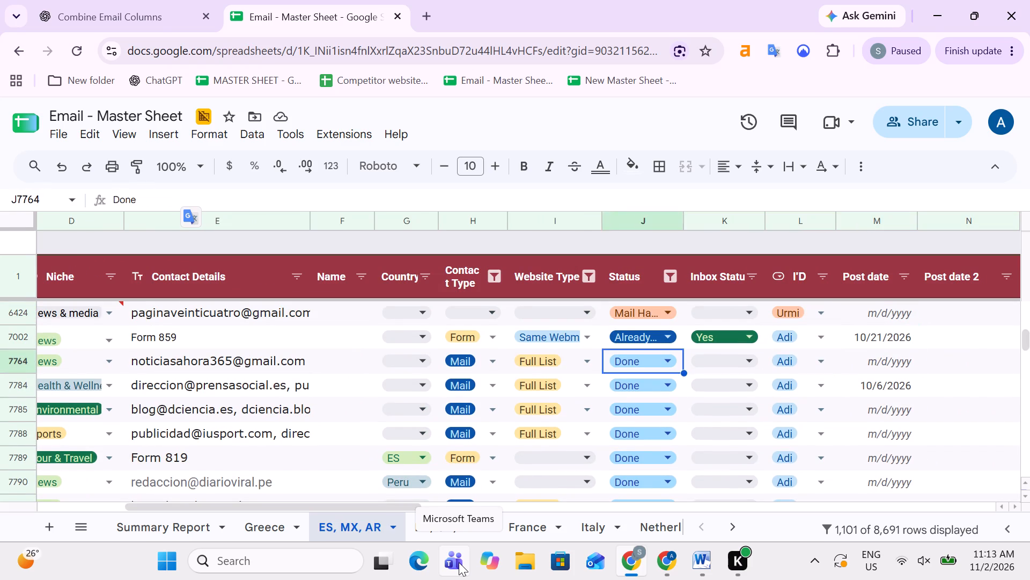
key("Left")
key("Right")
key("ctrl+shift+Down")
key("Down")
key("ctrl+Down")
key("Down")
key("Down")
key("Down")
key("Down")
key("Down")
key("Down")
key("Down")
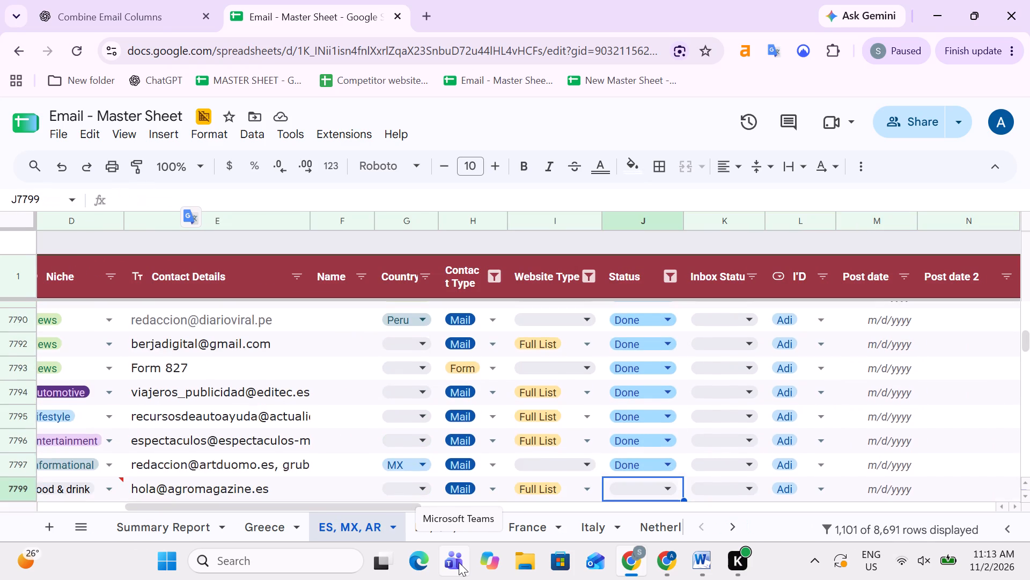
key("Up")
key("Up")
key("Up")
key("Up")
key("Up")
key("Up")
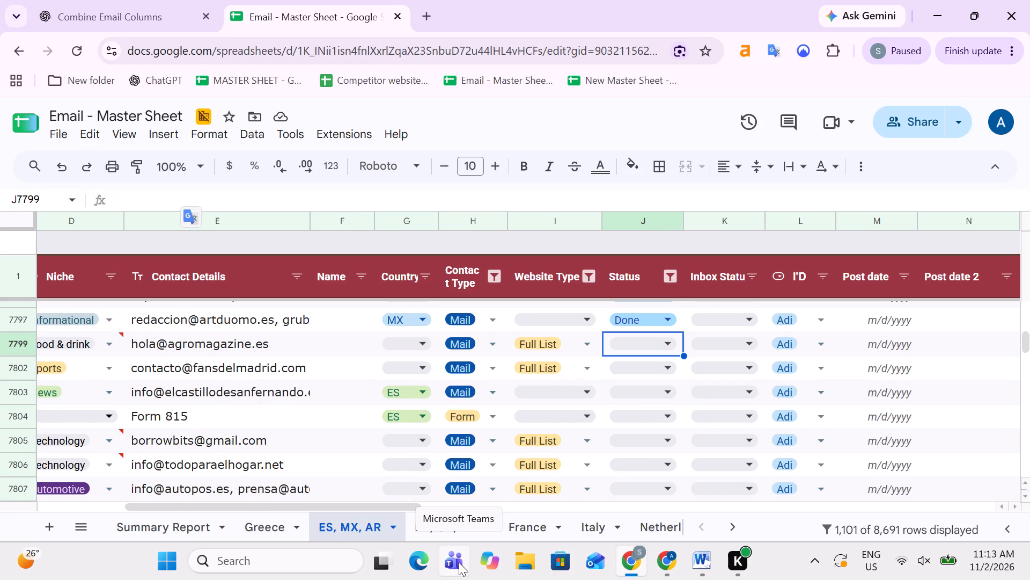
Replace the invalid Niche value in the agromagazine.es row with Food & Drinks.
key("Left")
key("Left")
key("Left")
key("Left")
key("Left")
key("Left")
key("Left")
key("Left")
key("Left")
key("Left")
key("Left")
key("Left")
key("Left")
key("Left")
key("Left")
key("Left")
key("Left")
key("Left")
key("Right")
key("Right")
key("Right")
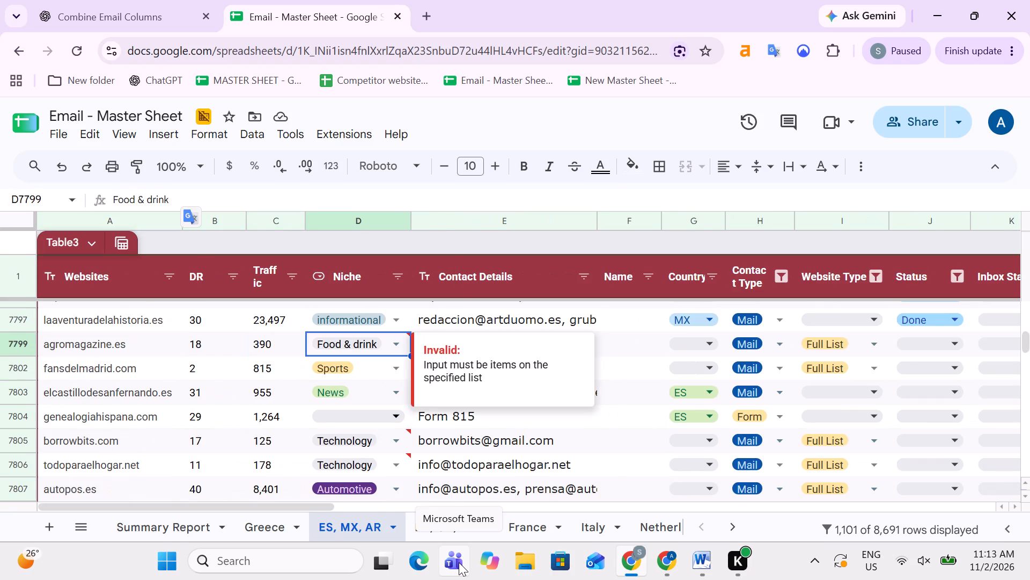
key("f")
key("Down")
key("Down")
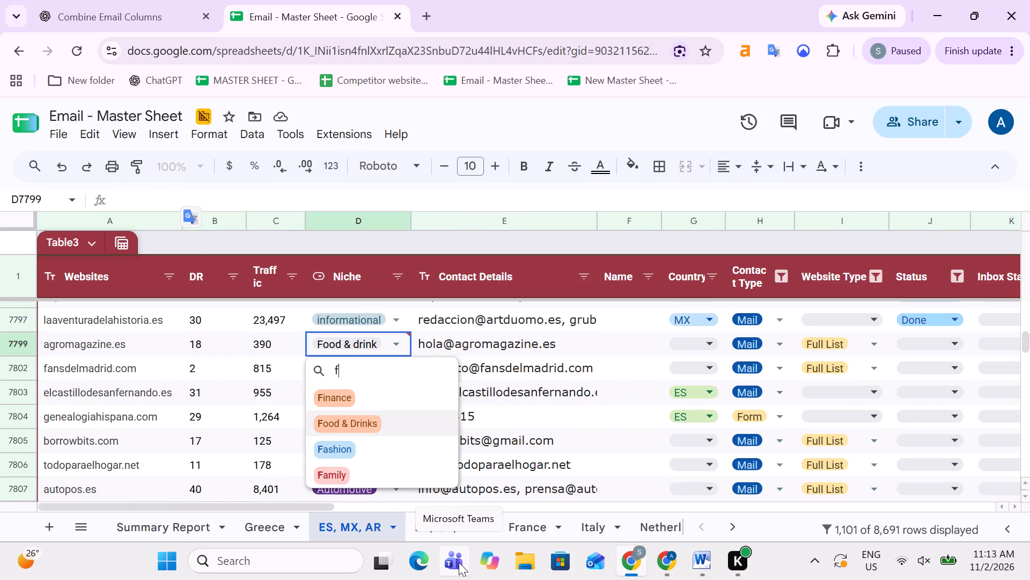
key("Return")
key("Up")
key("Right")
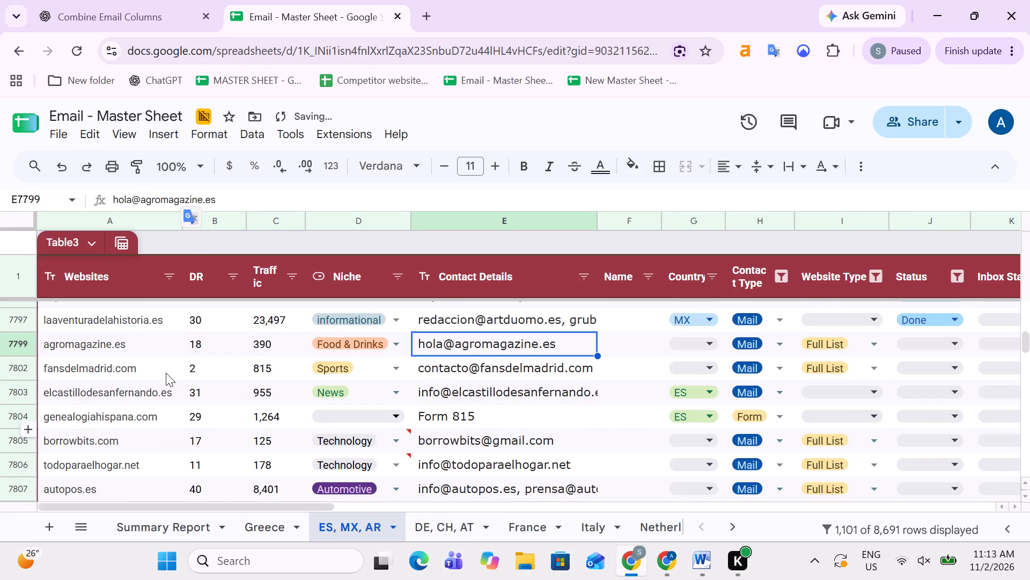
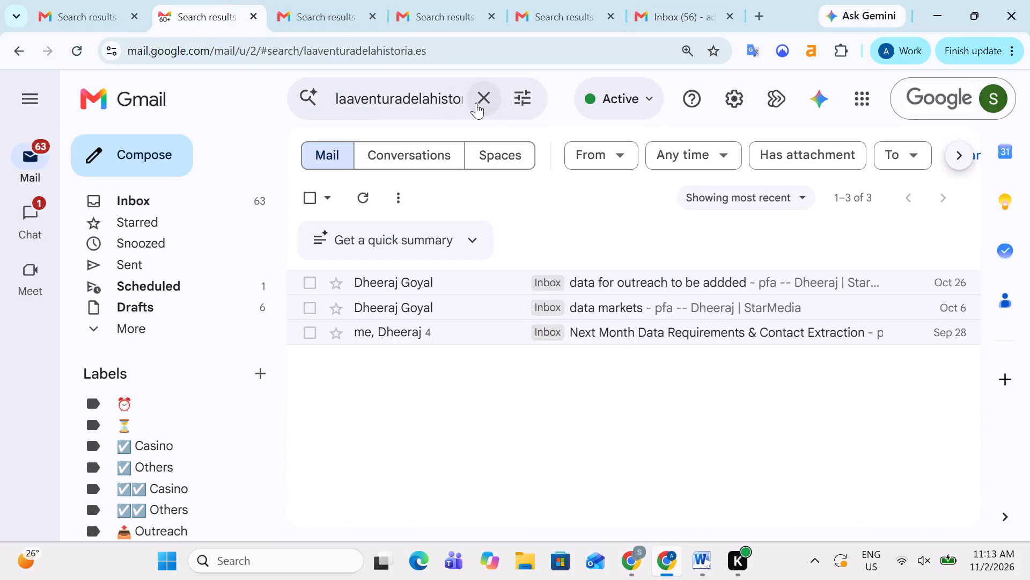
Search this Gmail account and the next three open Gmail accounts for the copied agromagazine.es contact address.
key("ctrl+v")
key("Return")
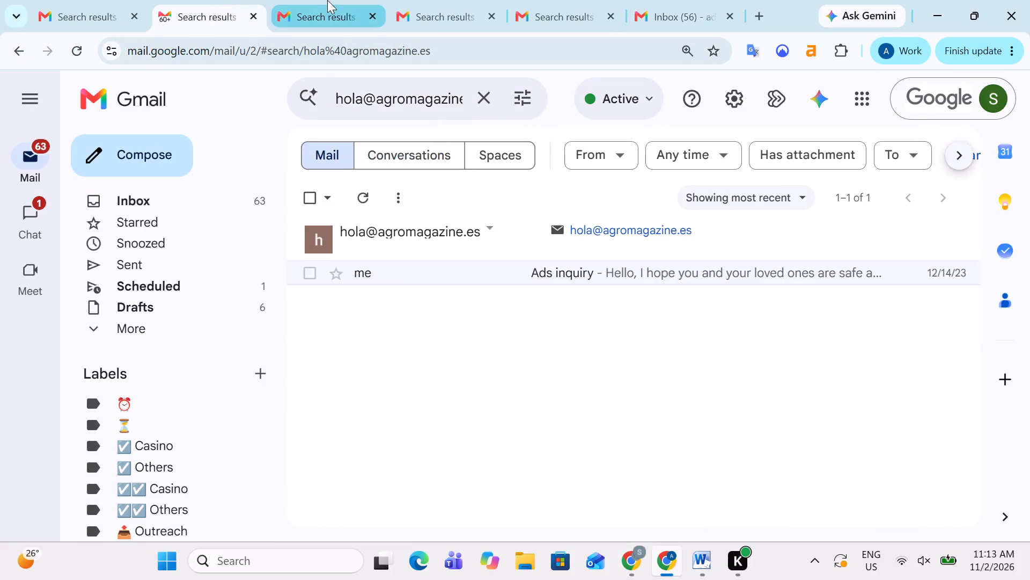
left_click(327, 0)
left_click(512, 91)
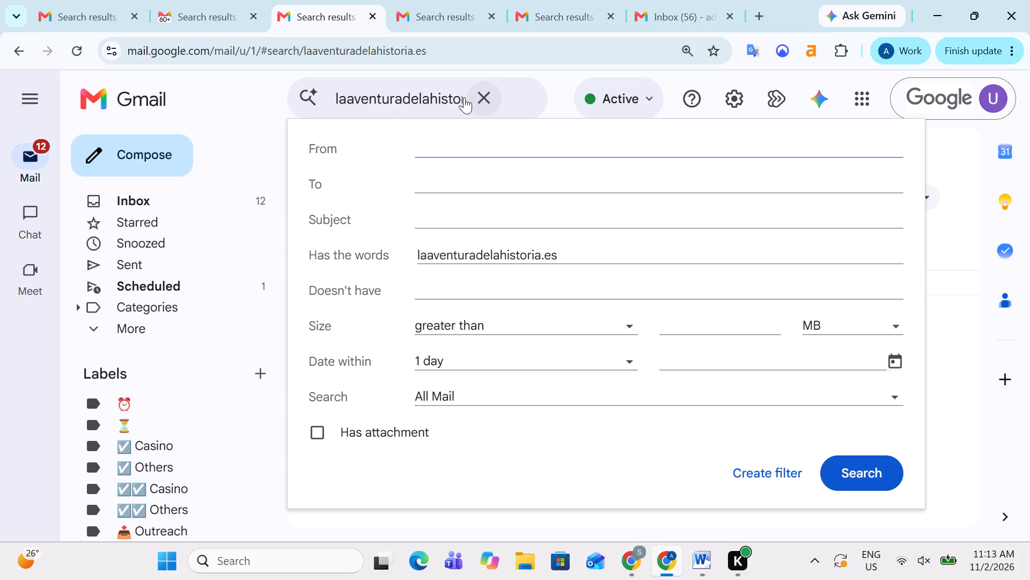
left_click(507, 92)
key("ctrl+v")
key("Return")
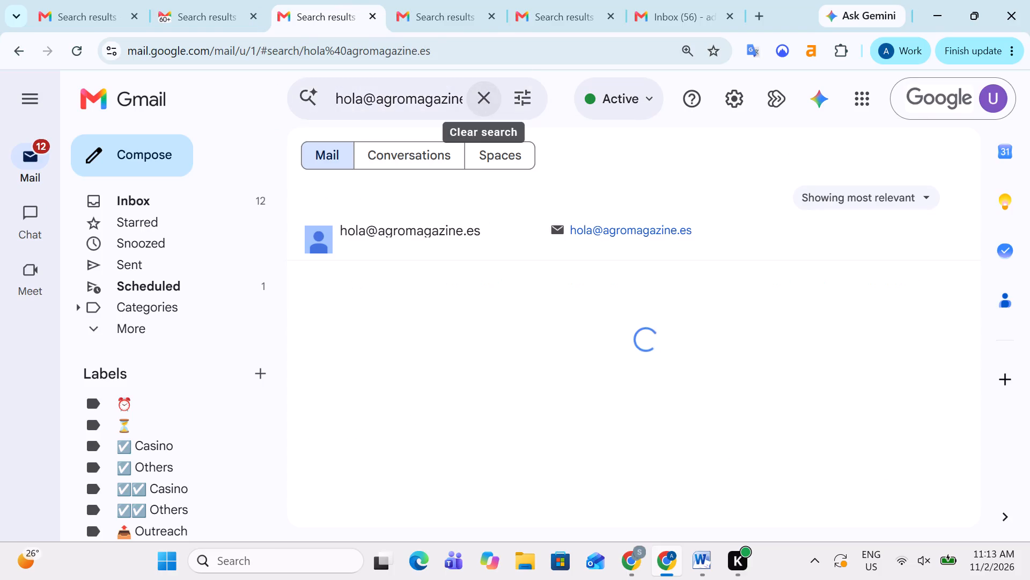
left_click(455, 0)
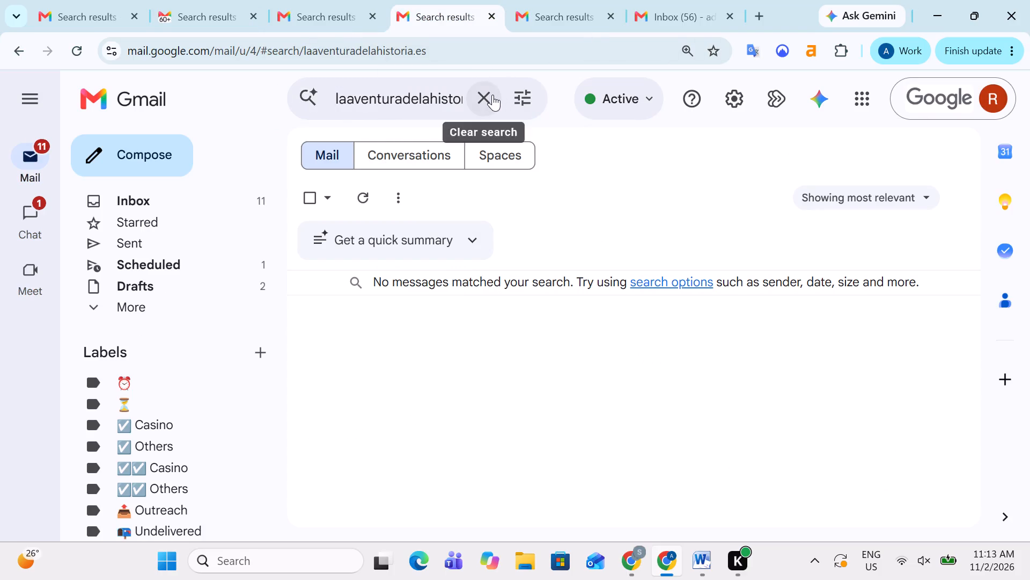
left_click(492, 95)
key("ctrl+v")
key("Return")
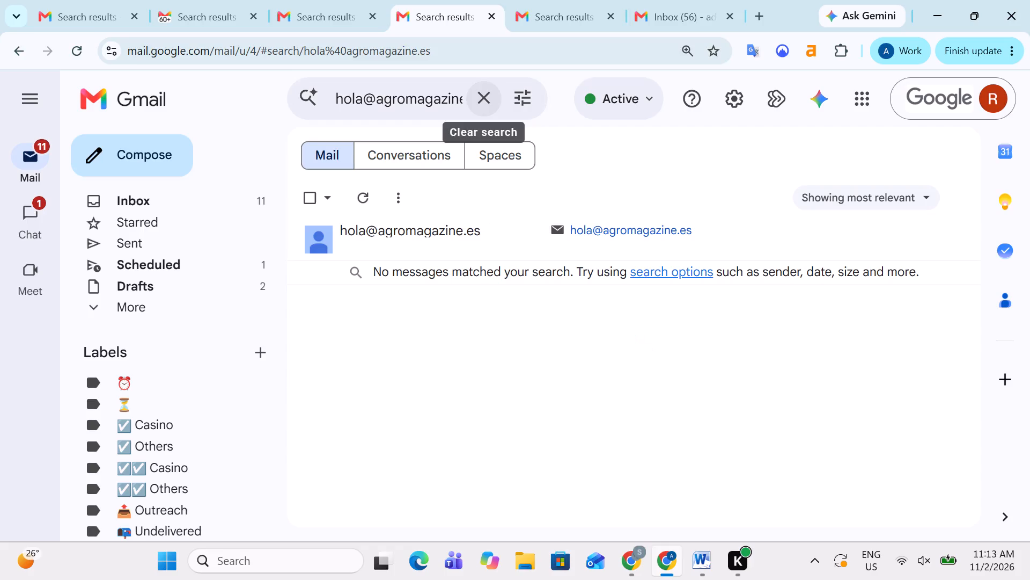
left_click(572, 0)
left_click(480, 94)
key("ctrl+v")
key("Return")
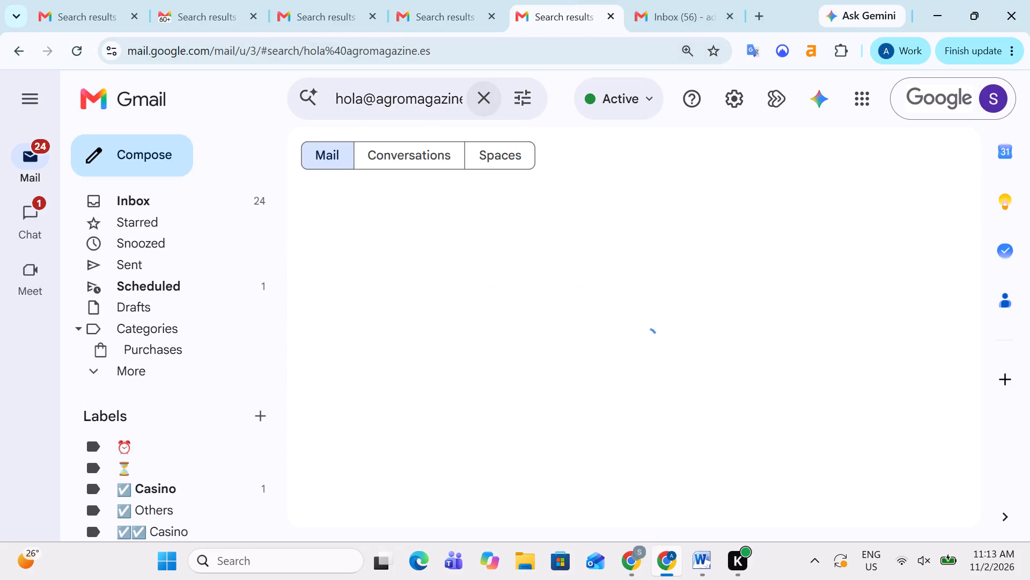
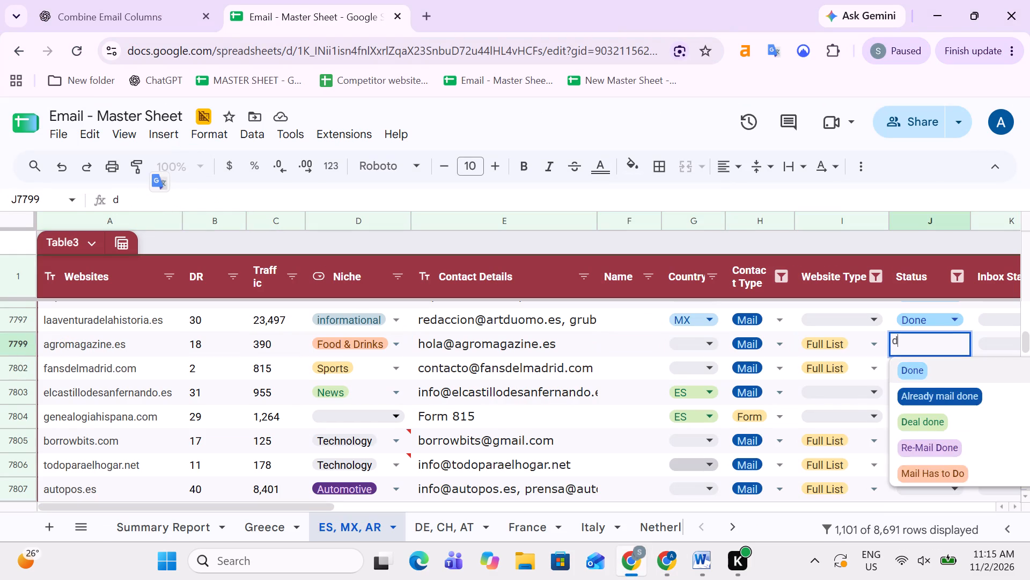
Set the Status of the agromagazine.es row to Done.
key("Return")
Select the full contact email address in the Contact Details cell of the fansdelmadrid.com row.
key("Left")
key("Left")
key("Left")
key("Left")
key("Left")
key("Left")
key("Left")
key("Left")
key("Left")
key("Left")
key("Left")
key("Left")
key("Left")
key("Left")
key("Left")
key("Left")
key("Left")
key("Right")
key("Right")
key("Right")
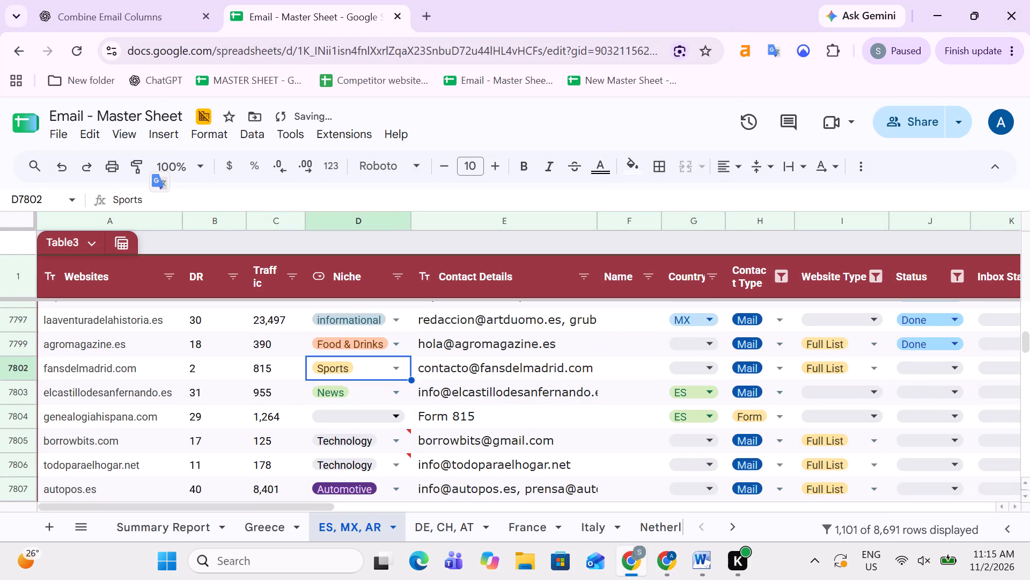
key("Right")
triple_click(216, 204)
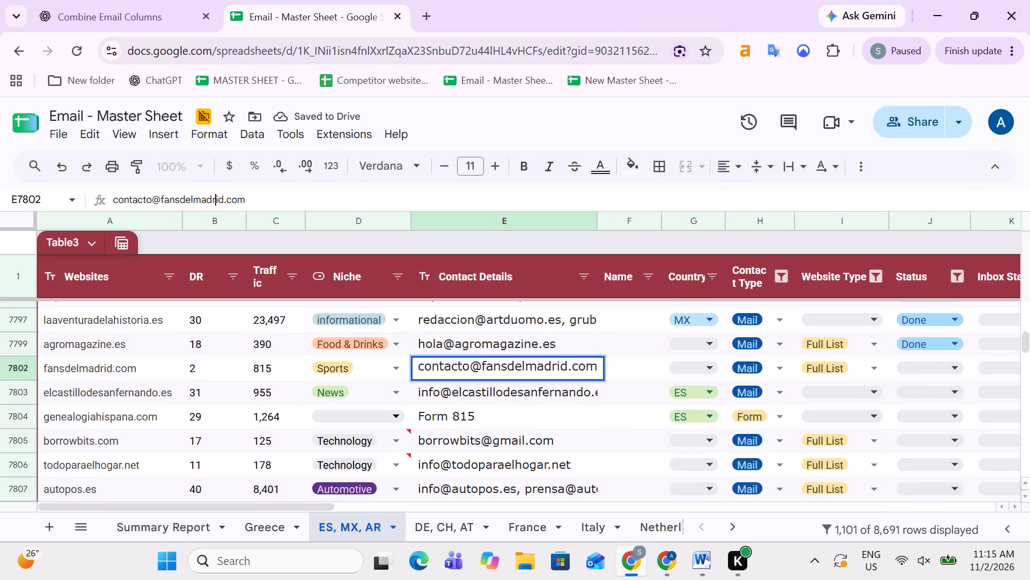
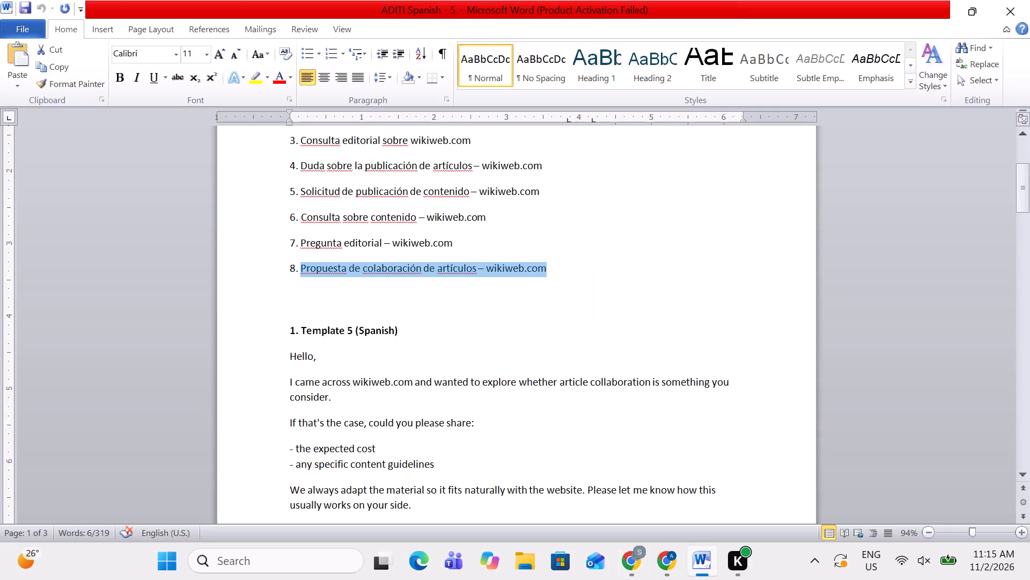
Select subject line 4, "Duda sobre la publicación de artículos – wikiweb.com", without its number in the Word document.
scroll(418, 357, "up", 2)
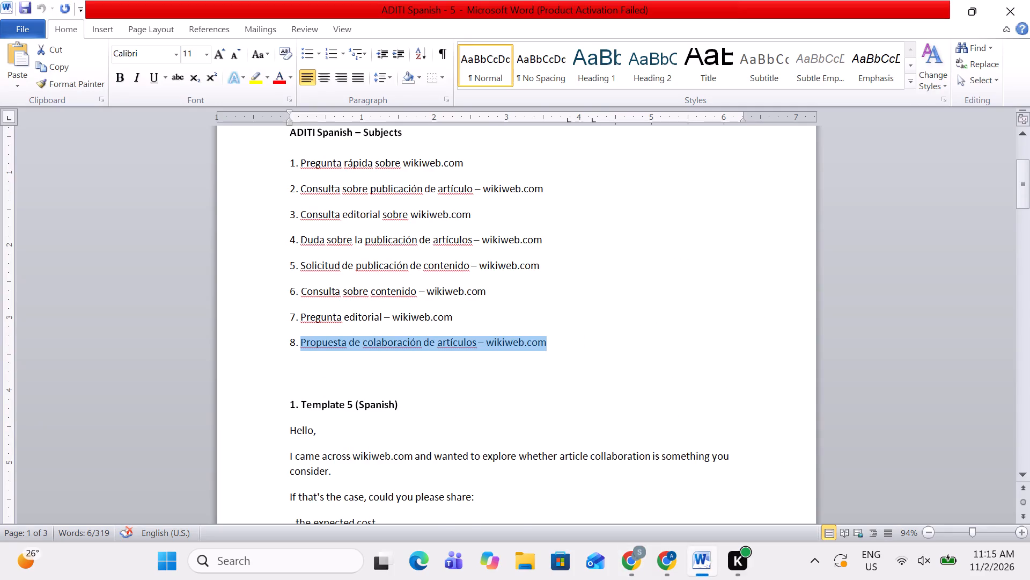
key("alt+Tab")
key("alt+Tab")
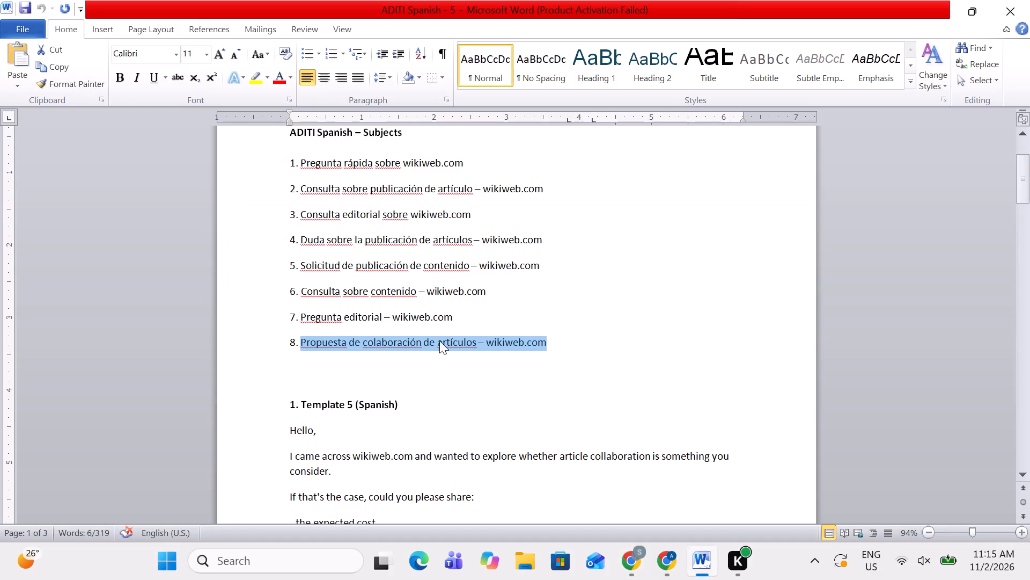
left_click(308, 246)
left_click_drag(308, 246, 527, 237)
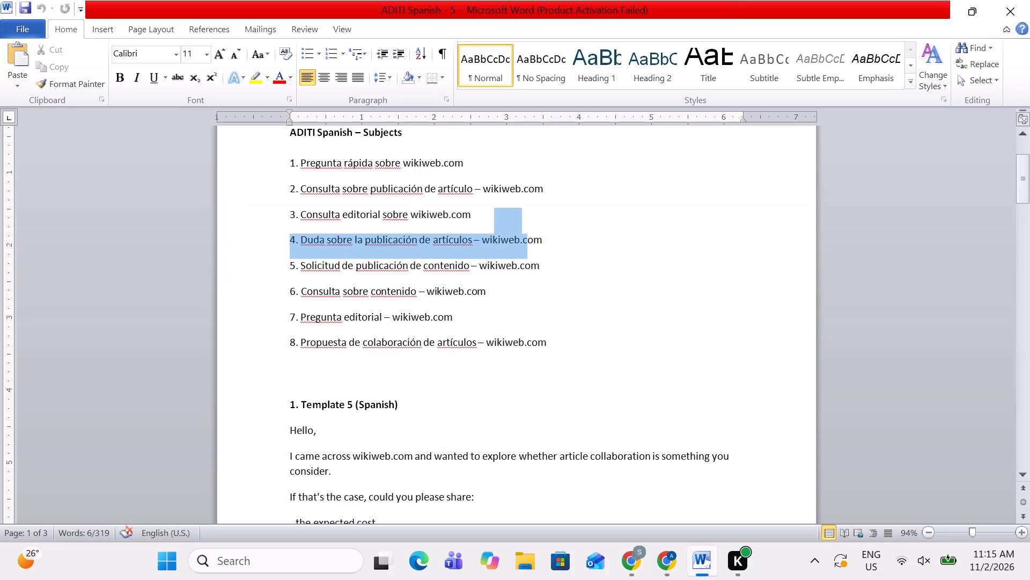
left_click_drag(527, 237, 527, 237)
left_click(316, 242)
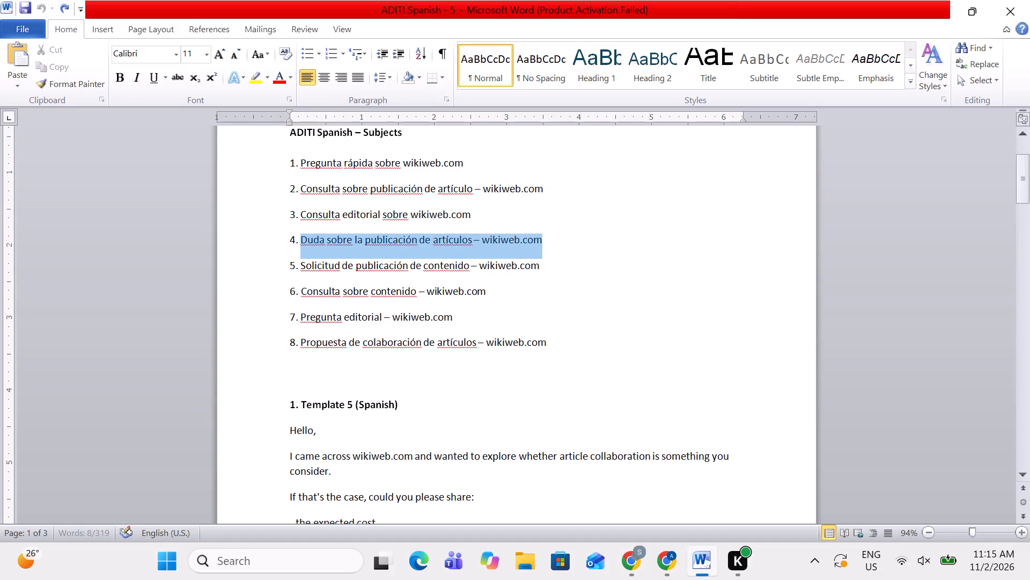
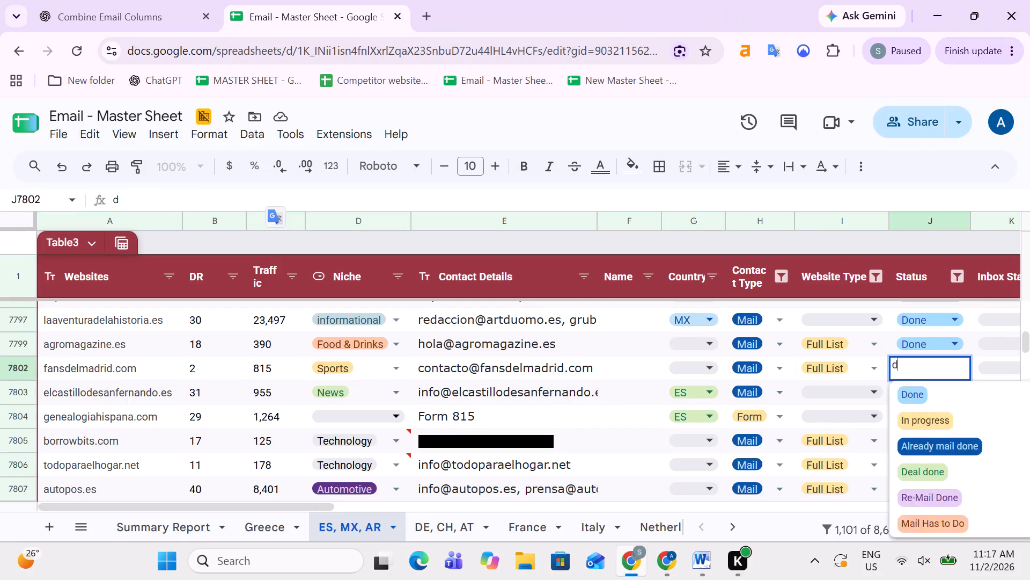
Set the Status of the fansdelmadrid.com row to Done.
key("Down")
key("Return")
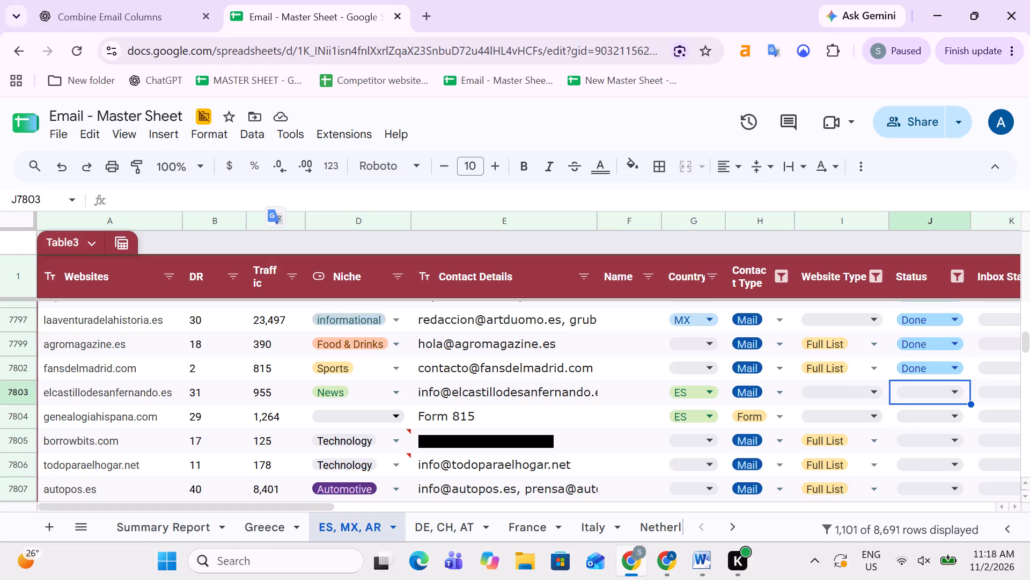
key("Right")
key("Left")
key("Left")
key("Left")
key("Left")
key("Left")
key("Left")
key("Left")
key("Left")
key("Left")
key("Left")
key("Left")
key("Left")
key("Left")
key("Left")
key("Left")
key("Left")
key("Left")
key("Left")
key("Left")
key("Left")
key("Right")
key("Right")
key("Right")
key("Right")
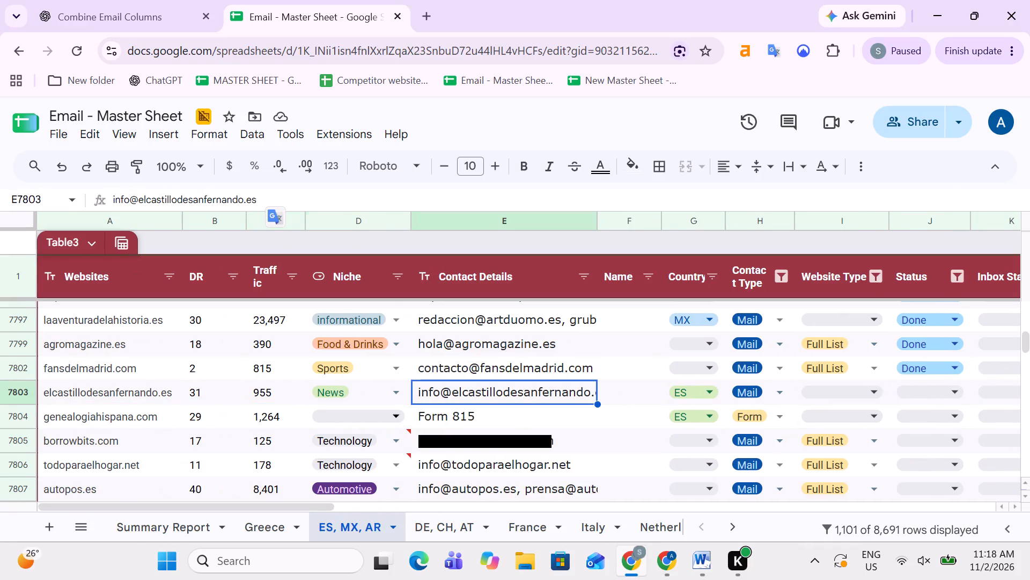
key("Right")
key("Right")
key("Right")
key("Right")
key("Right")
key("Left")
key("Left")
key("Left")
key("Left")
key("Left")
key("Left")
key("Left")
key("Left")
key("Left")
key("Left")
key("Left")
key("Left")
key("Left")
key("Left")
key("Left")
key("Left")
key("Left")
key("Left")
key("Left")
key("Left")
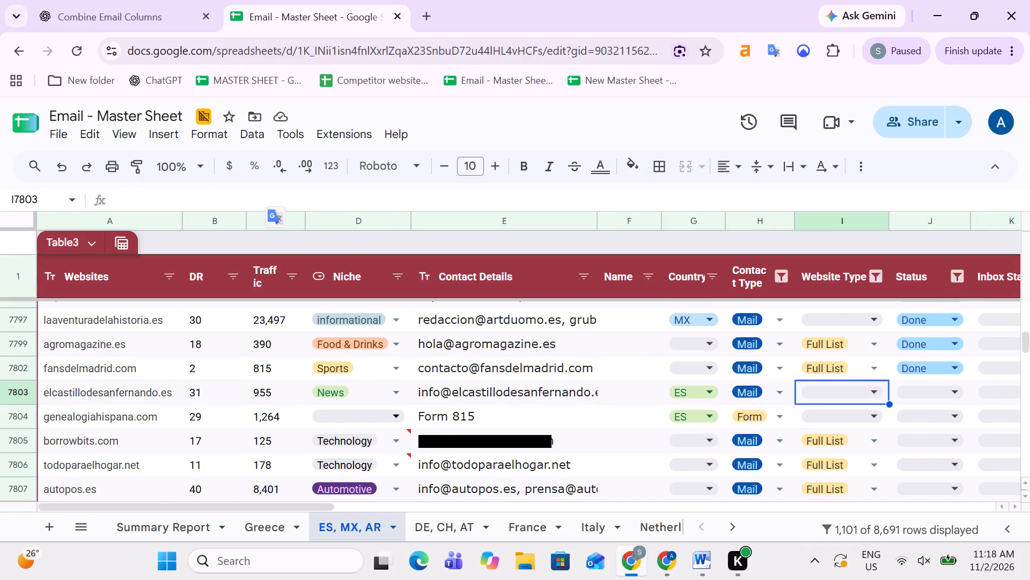
Select the Contact Details cell in the elcastillodesanfernando.es row.
key("Right")
key("Right")
key("Right")
key("Right")
key("Right")
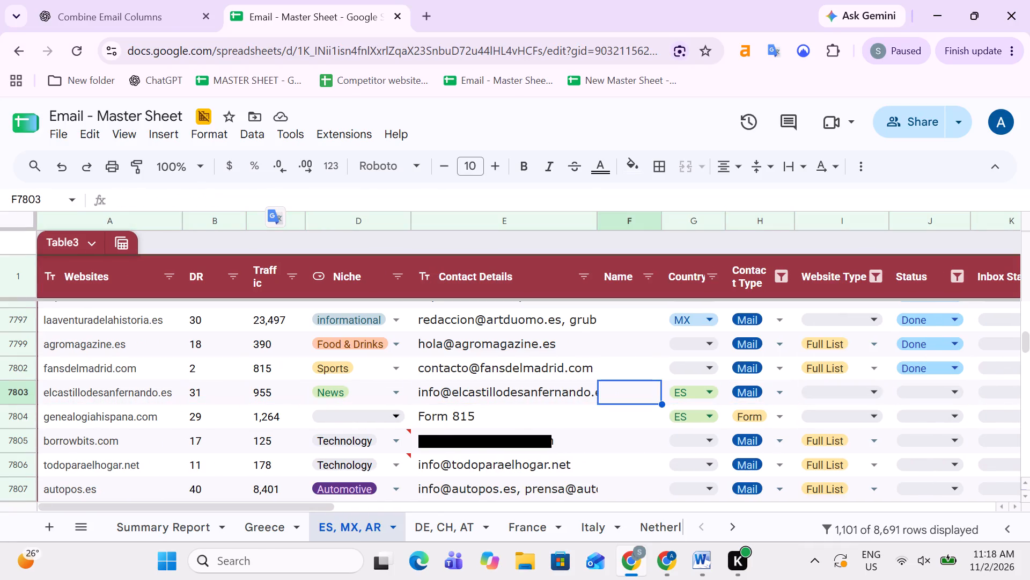
key("Left")
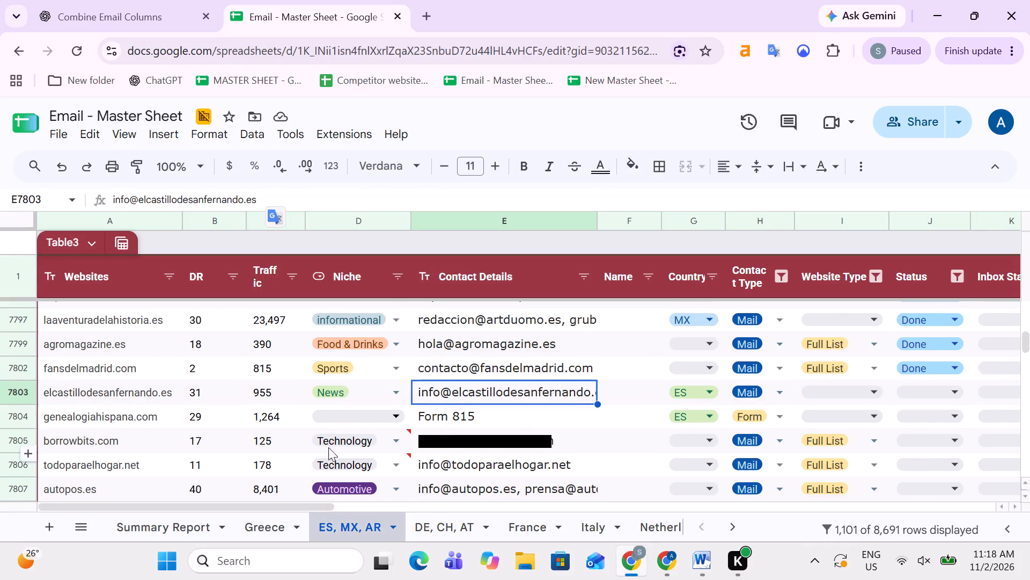
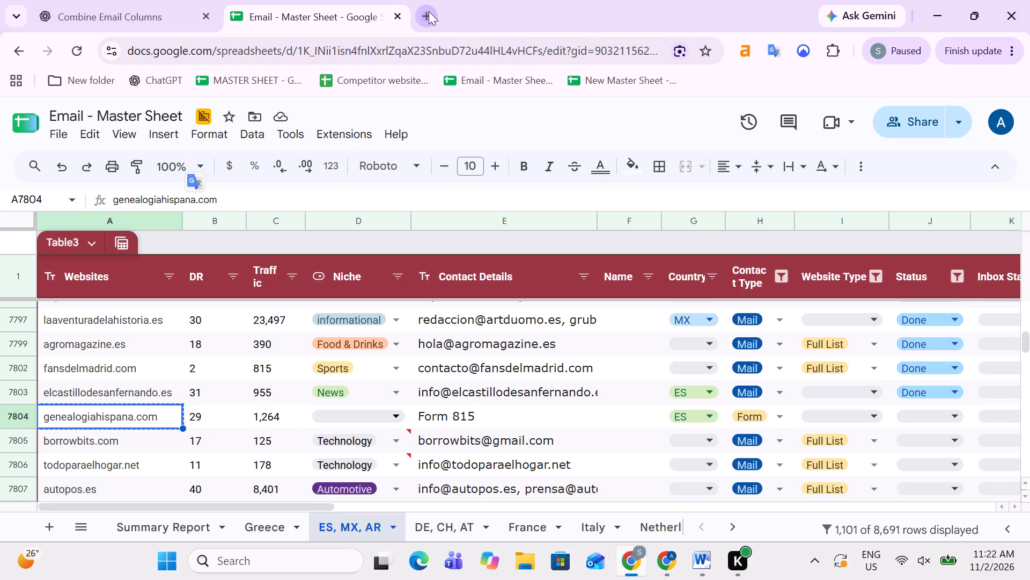
key("ctrl+v")
key("Return")
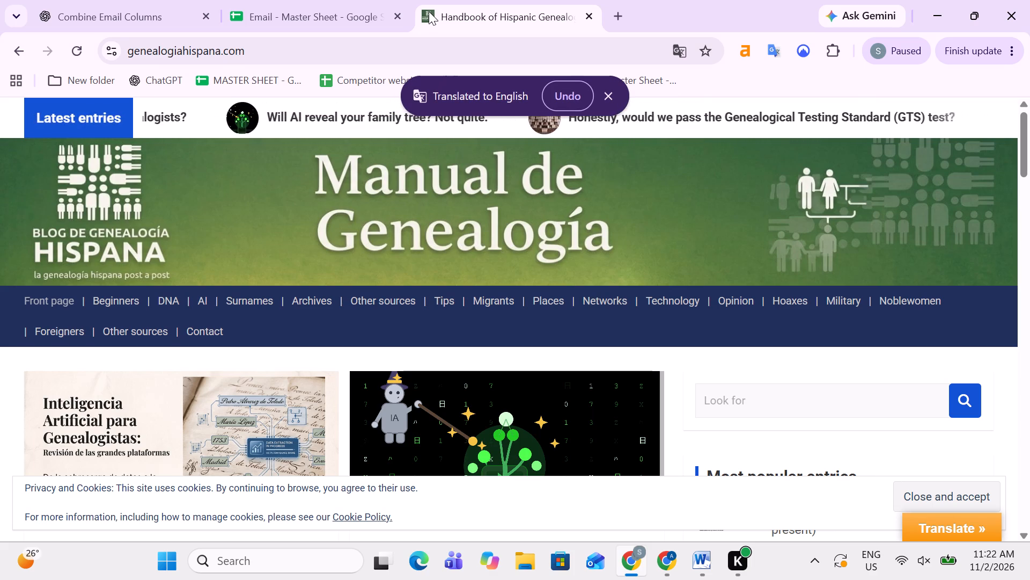
Open the Contact page of genealogiahispana.com and go to its contact form.
left_click(204, 327)
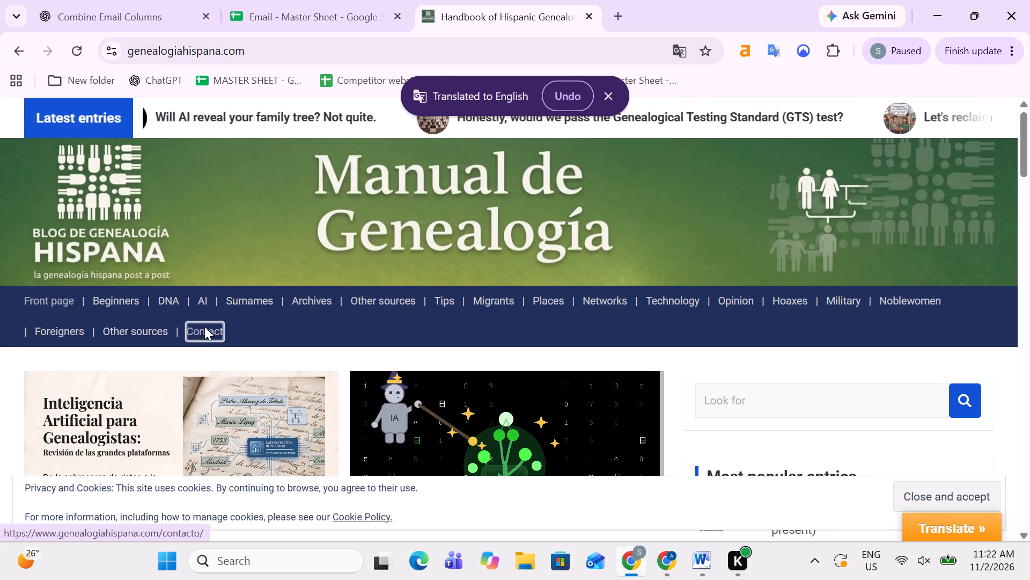
scroll(414, 255, "down", 3)
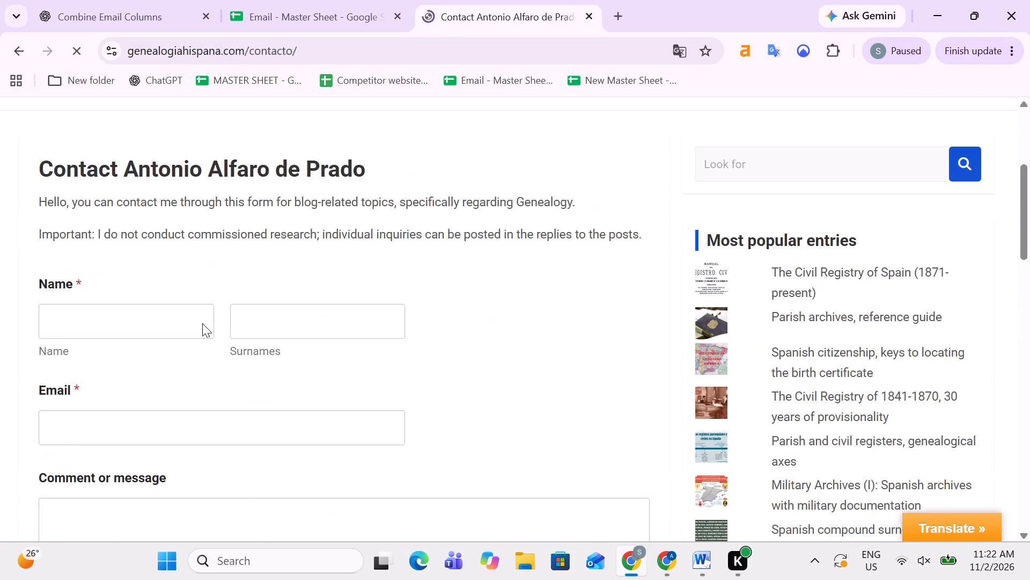
Fill in the contact form's name, surname and email fields with the sender's saved details.
left_click(60, 320)
left_click(137, 358)
left_click(298, 323)
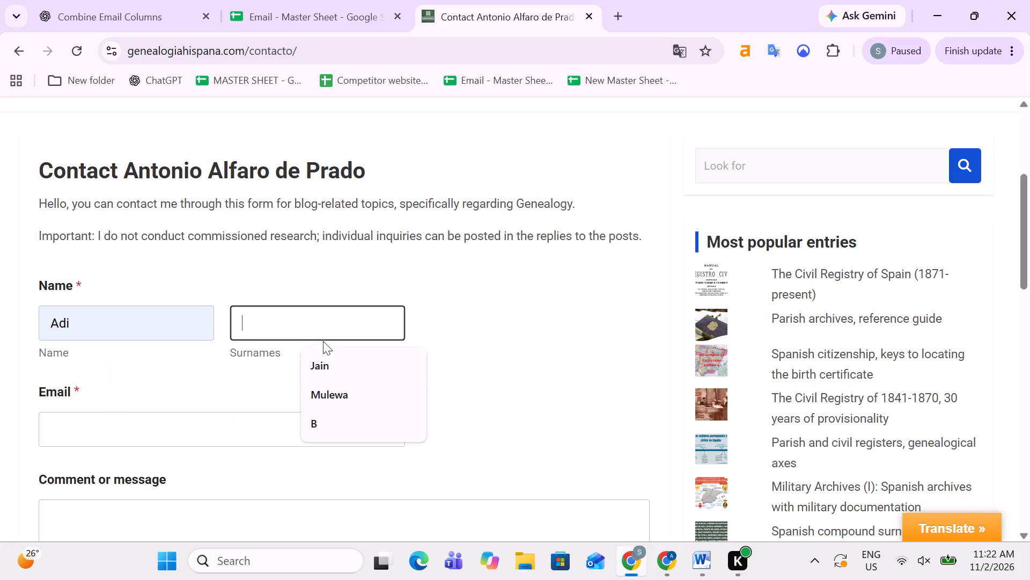
left_click(320, 374)
scroll(115, 311, "down", 2)
left_click(100, 263)
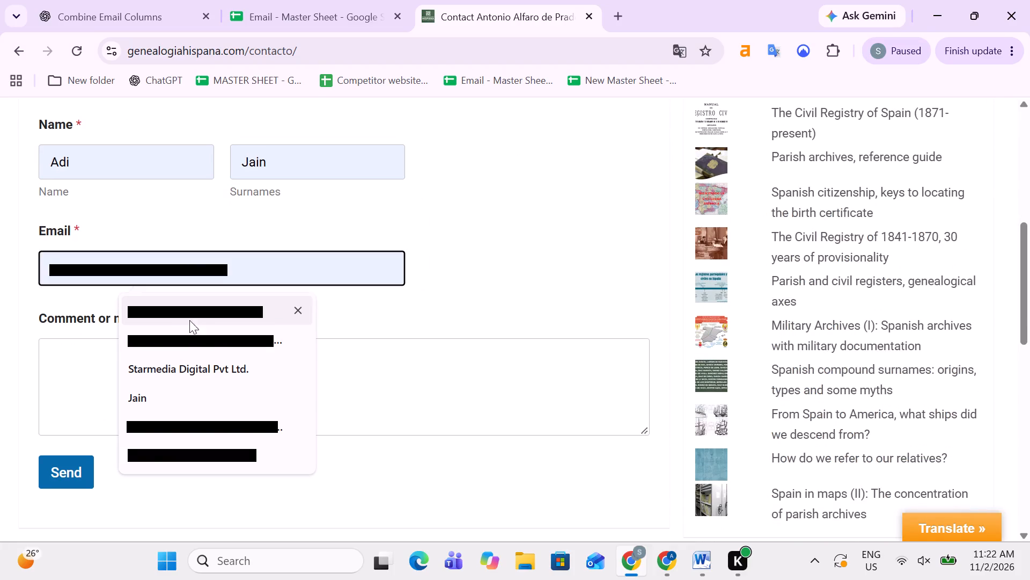
left_click(181, 312)
Copy Template 10 (Spanish) from "Hola equipo" through "Atentamente," in the Word document into the contact form's message field.
left_click(146, 374)
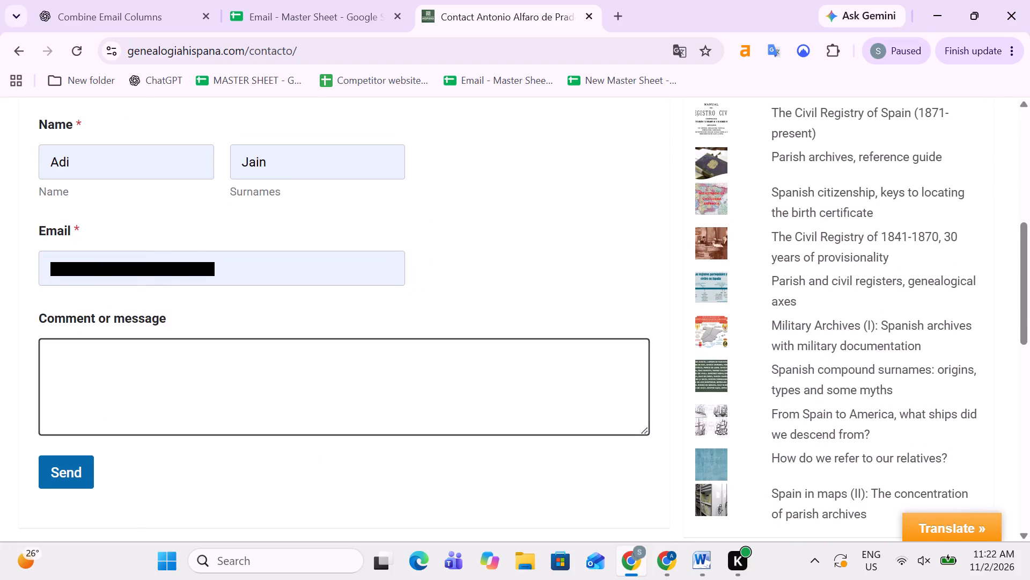
key("alt+Tab")
key("alt+Tab")
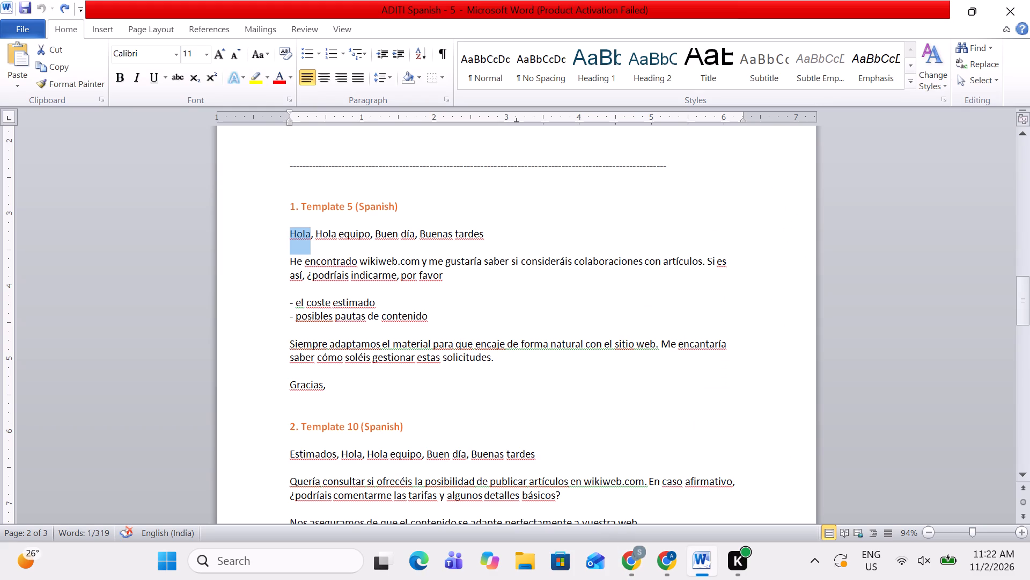
scroll(433, 333, "down", 9)
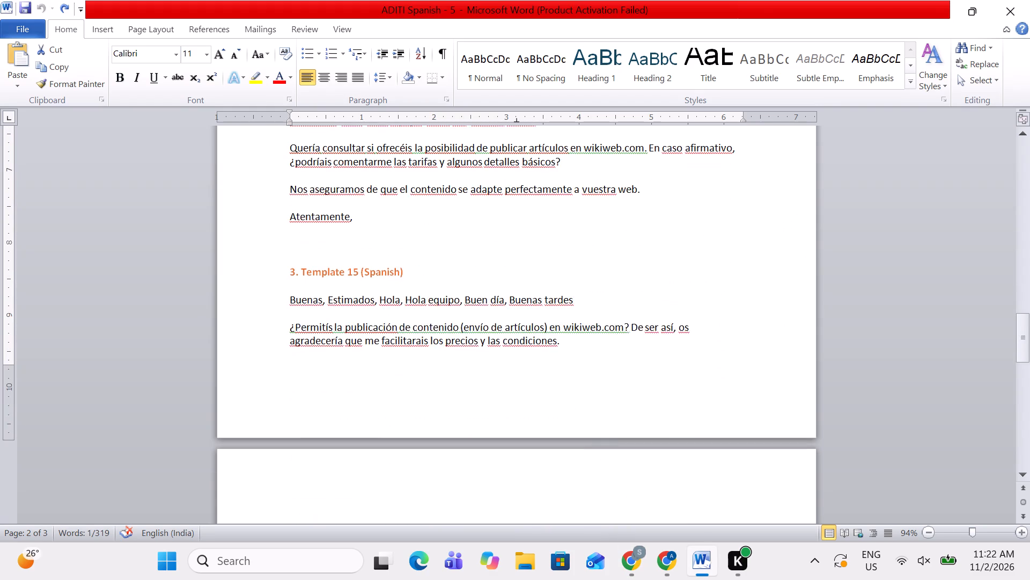
scroll(461, 328, "up", 1)
scroll(425, 274, "up", 2)
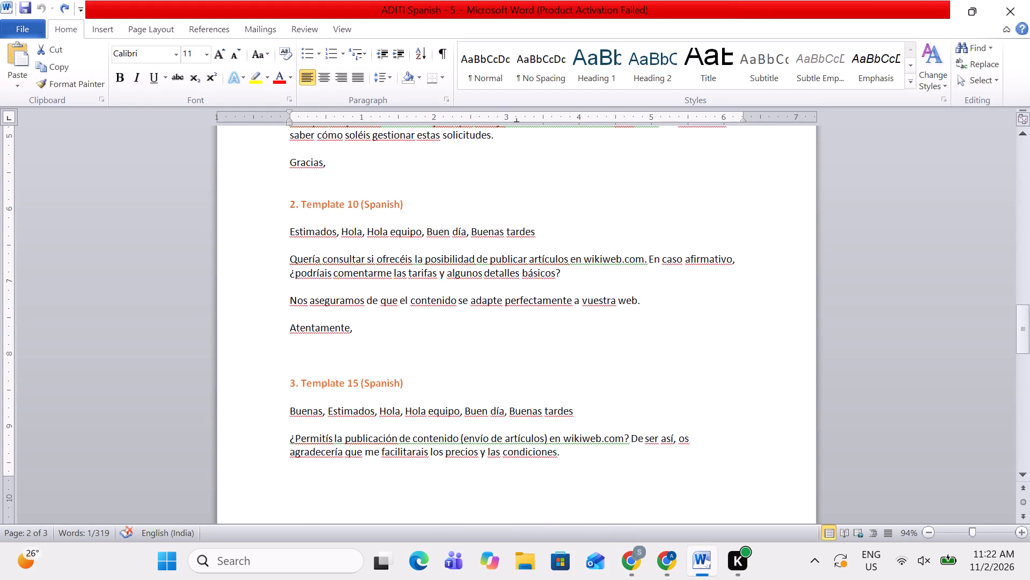
left_click(377, 231)
left_click(377, 231)
left_click_drag(377, 231, 317, 315)
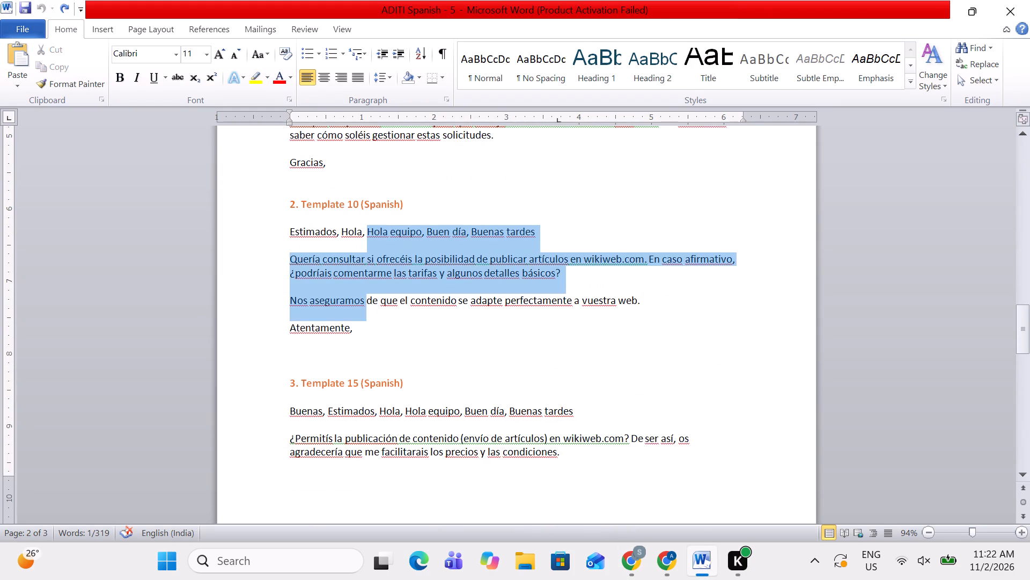
left_click_drag(317, 315, 319, 326)
key("shift+Right")
key("ctrl+c")
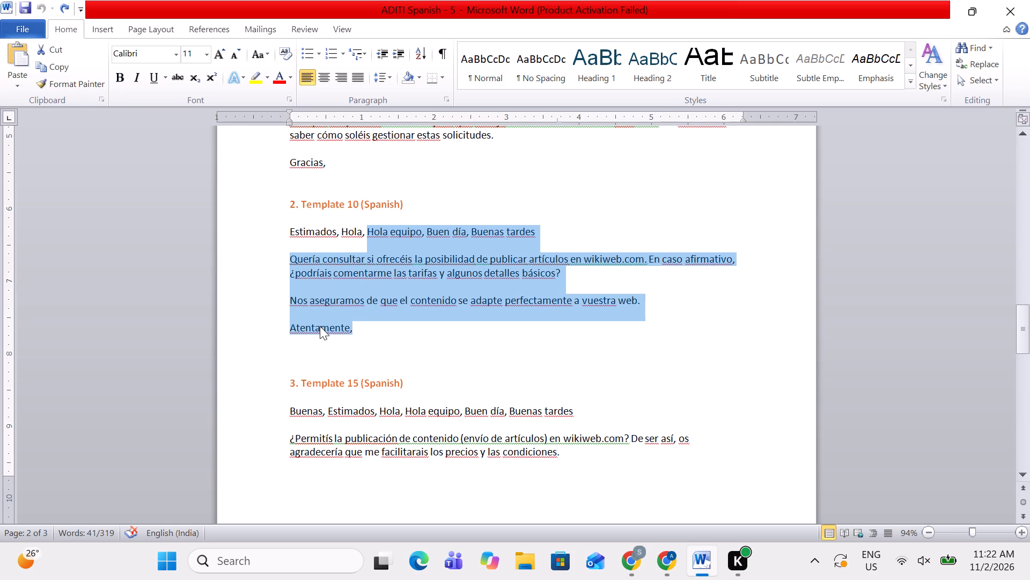
key("ctrl+c")
key("ctrl+c")
key("ctrl+c")
key("ctrl+c")
key("alt+Tab")
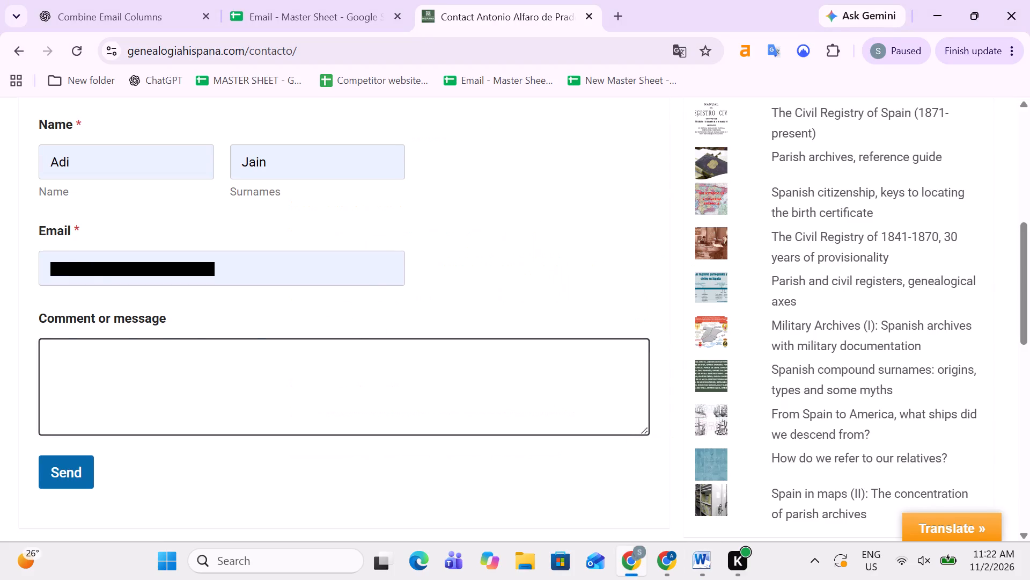
key("ctrl+v")
key("BackSpace")
Add blank lines in the message before "Atentamente,", before "Nos aseguramos" and after the greeting line.
key("Left")
key("Left")
key("Left")
key("Left")
key("Left")
key("Left")
key("Left")
key("Left")
key("Left")
key("Left")
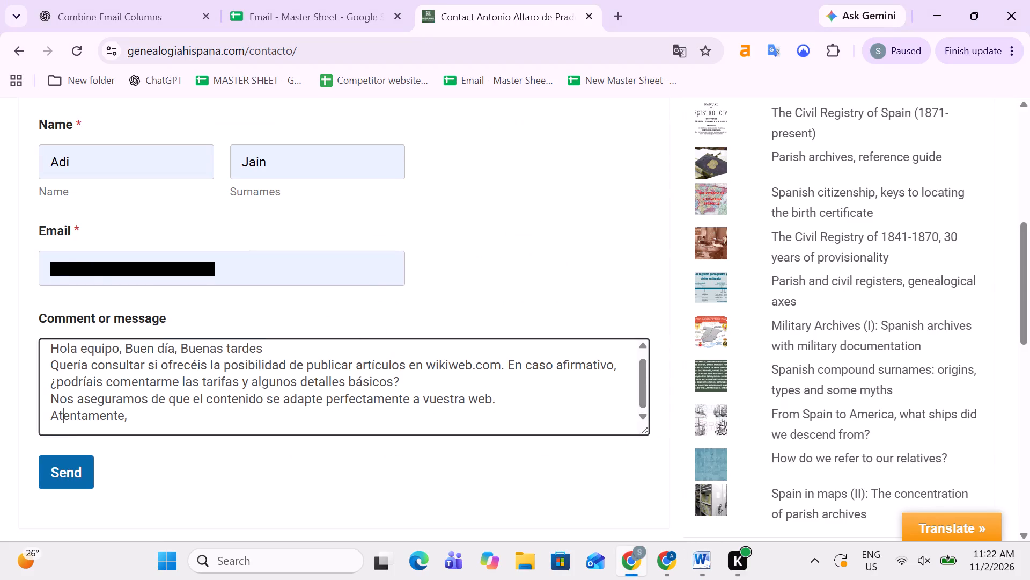
key("Left")
key("Left")
key("shift+Return")
key("Up")
key("Up")
key("shift+Return")
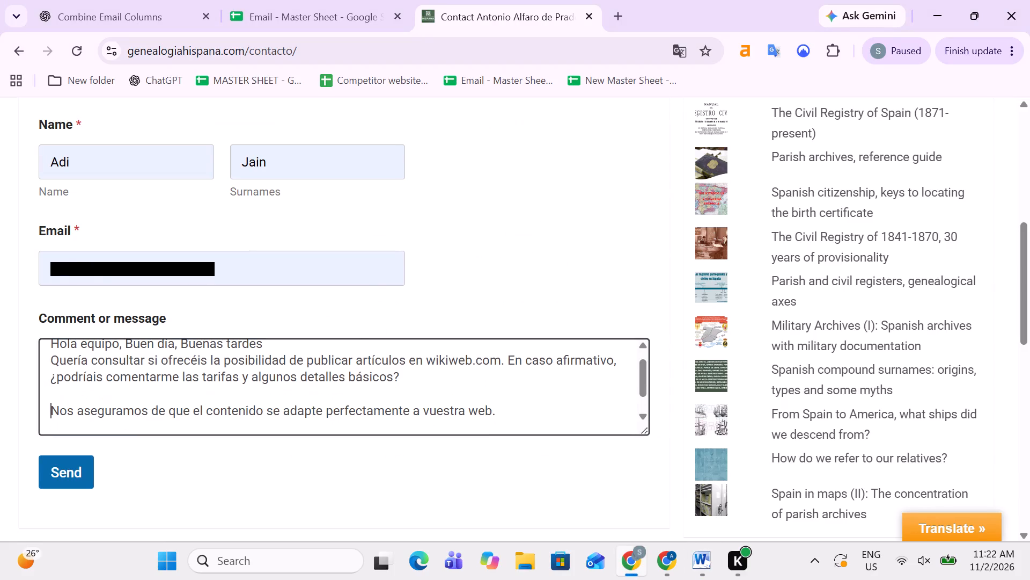
key("Up")
key("Up")
key("Up")
key("Up")
key("Up")
key("Up")
key("Up")
key("Up")
key("Up")
key("Up")
key("Down")
key("shift+Return")
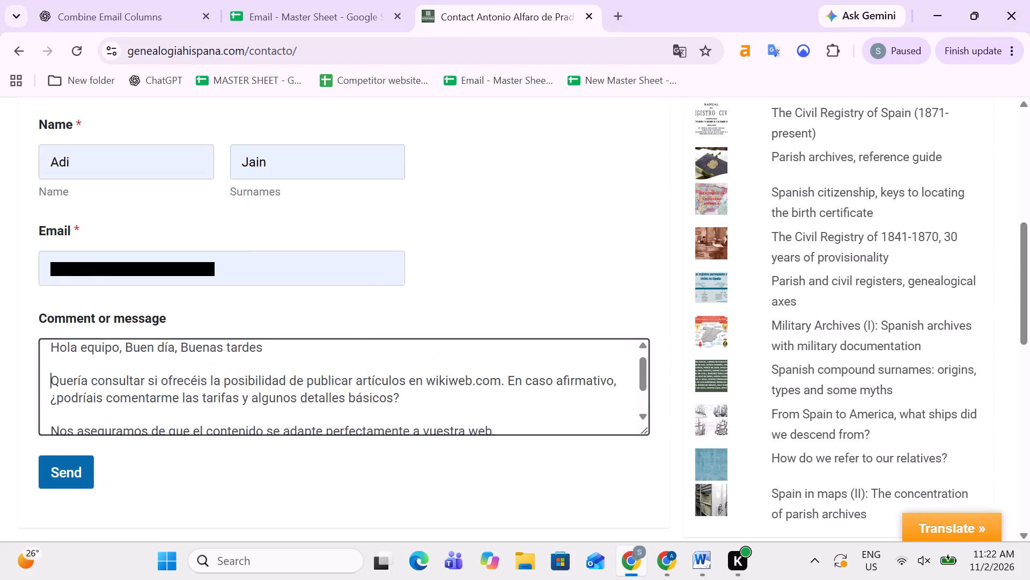
Trim the greeting line of the message to "Hola equipo," by removing the alternative greetings.
left_click(281, 352)
key("BackSpace")
key("BackSpace")
key("BackSpace")
key("BackSpace")
key("BackSpace")
key("BackSpace")
key("BackSpace")
key("BackSpace")
key("BackSpace")
key("BackSpace")
key("BackSpace")
key("BackSpace")
key("BackSpace")
key("BackSpace")
key("BackSpace")
key("BackSpace")
key("BackSpace")
key("BackSpace")
key("BackSpace")
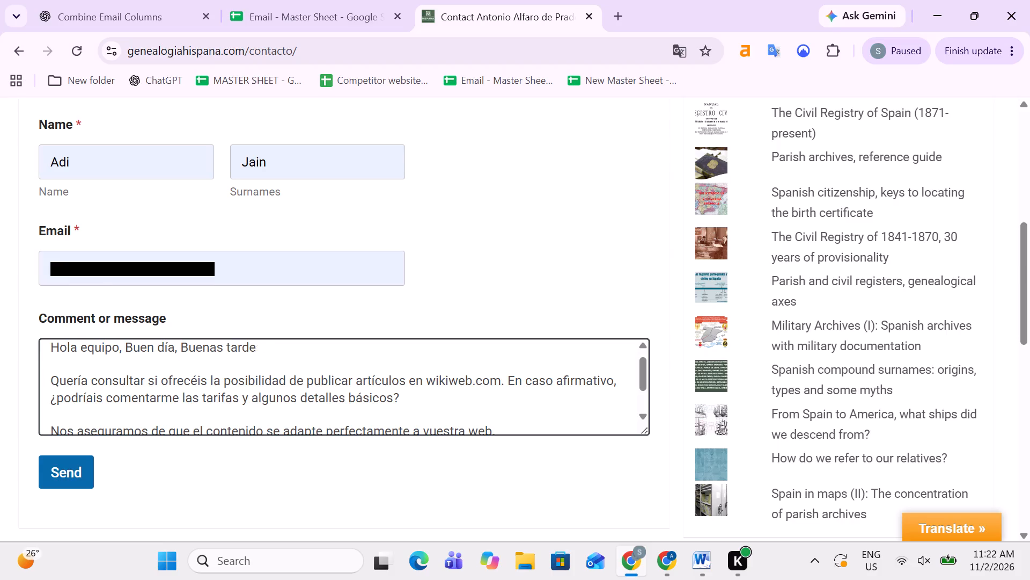
key("BackSpace")
key("BackSpace")
key("BackSpace")
key("BackSpace")
key("BackSpace")
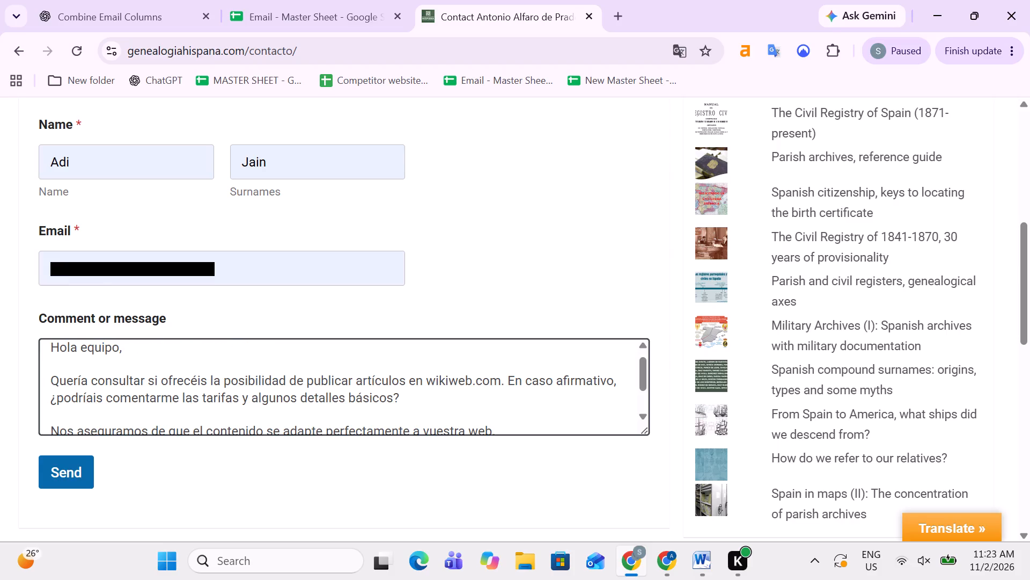
Replace wikiweb.com in the message with the domain genealogiahispana.com copied from the page address.
left_click(244, 49)
left_click_drag(244, 49, 251, 57)
key("ctrl+c")
key("ctrl+c")
key("ctrl+c")
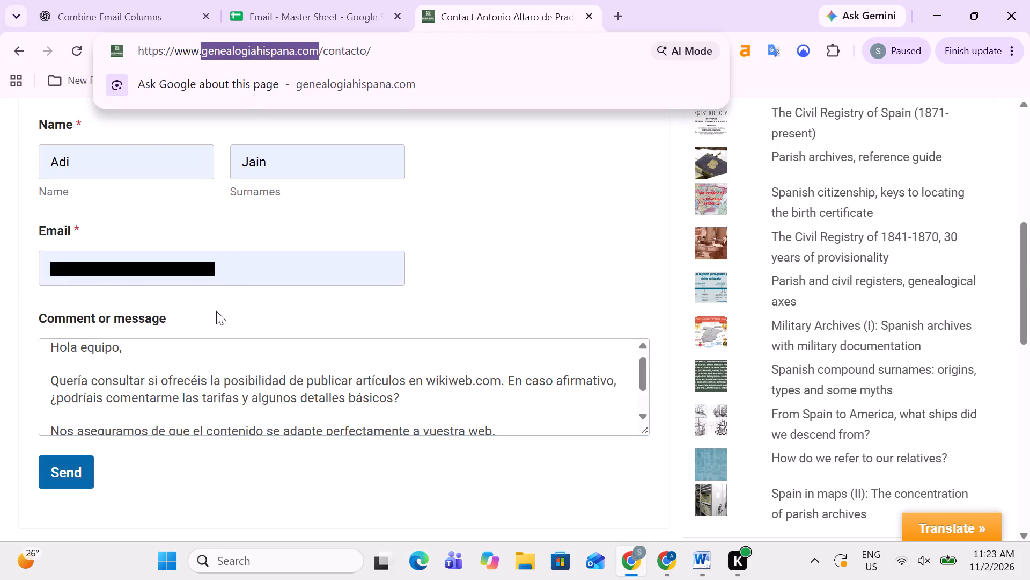
left_click(450, 379)
left_click_drag(450, 379, 480, 381)
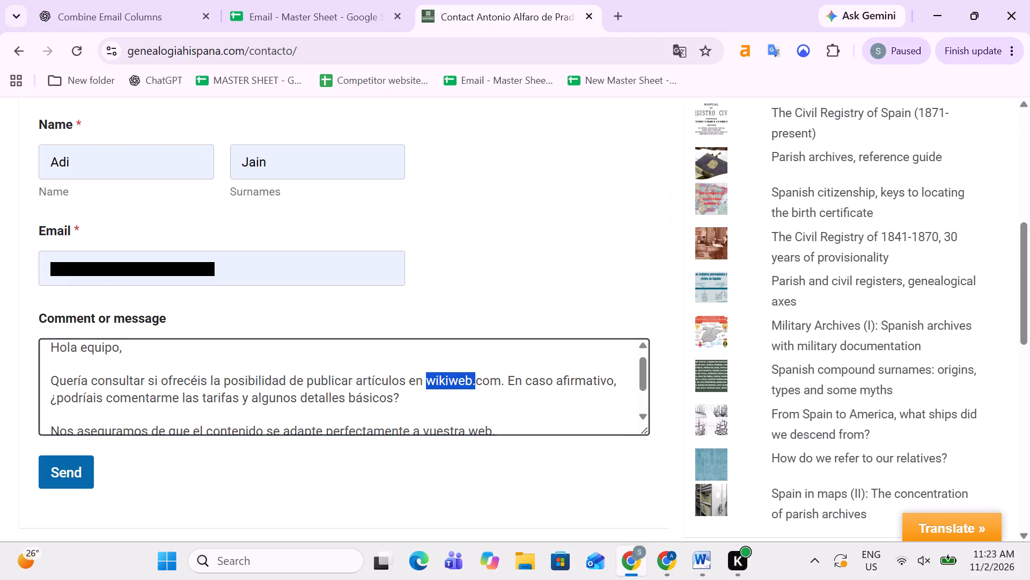
key("ctrl+v")
scroll(378, 361, "up", 1)
scroll(262, 253, "down", 2)
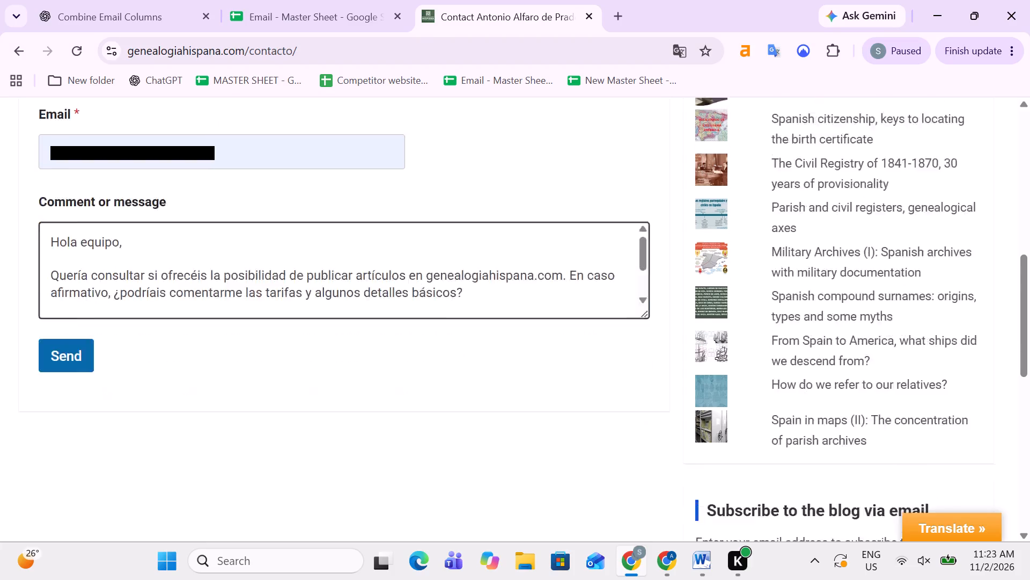
Send the completed contact form on genealogiahispana.com.
scroll(262, 253, "down", 1)
left_click(82, 230)
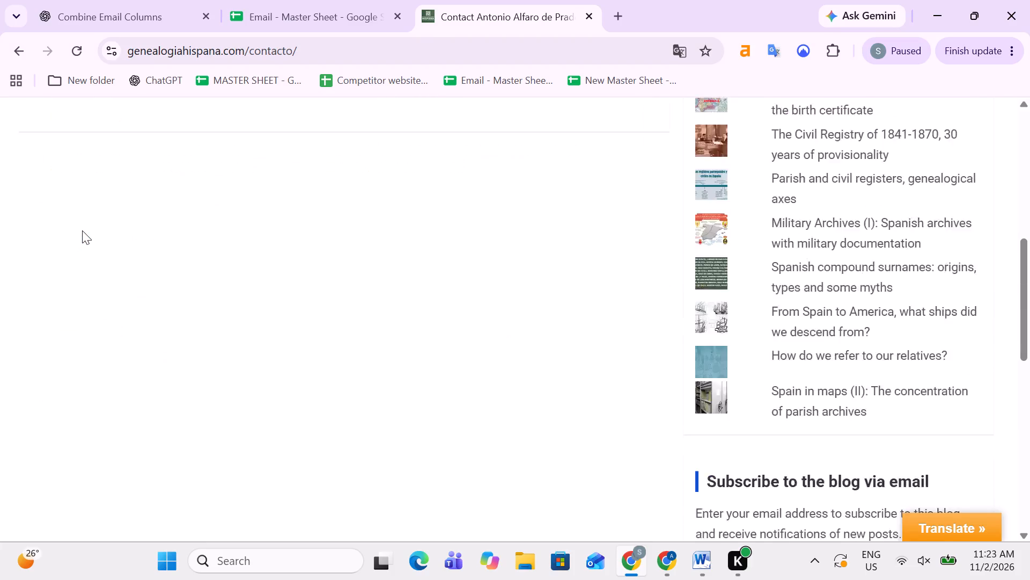
scroll(233, 226, "up", 1)
Set the Status of the genealogiahispana.com row in the Email - Master Sheet to Done.
left_click(271, 0)
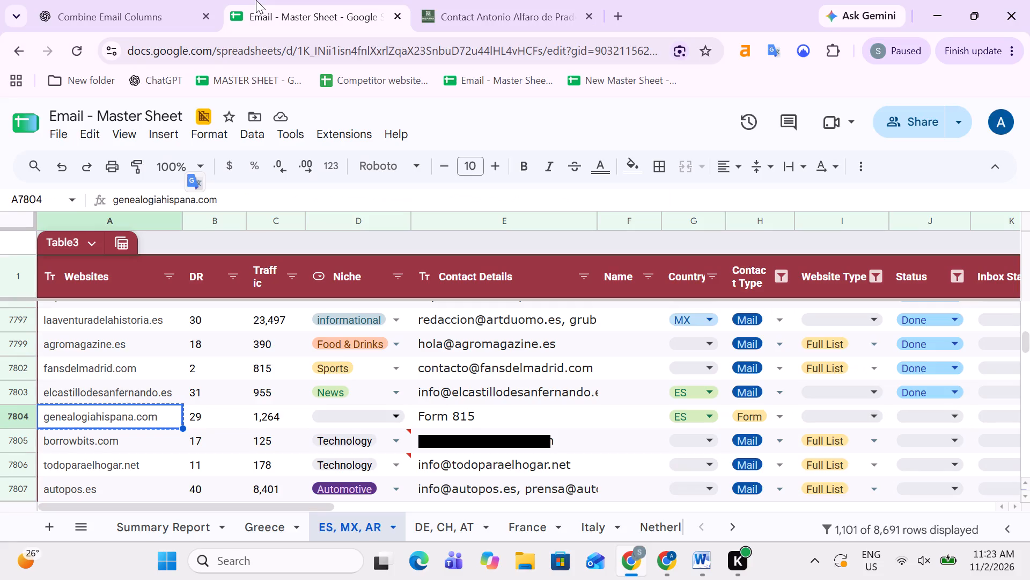
key("Tab")
key("Right")
key("Right")
key("Right")
key("Right")
key("Right")
key("Right")
key("Right")
key("Right")
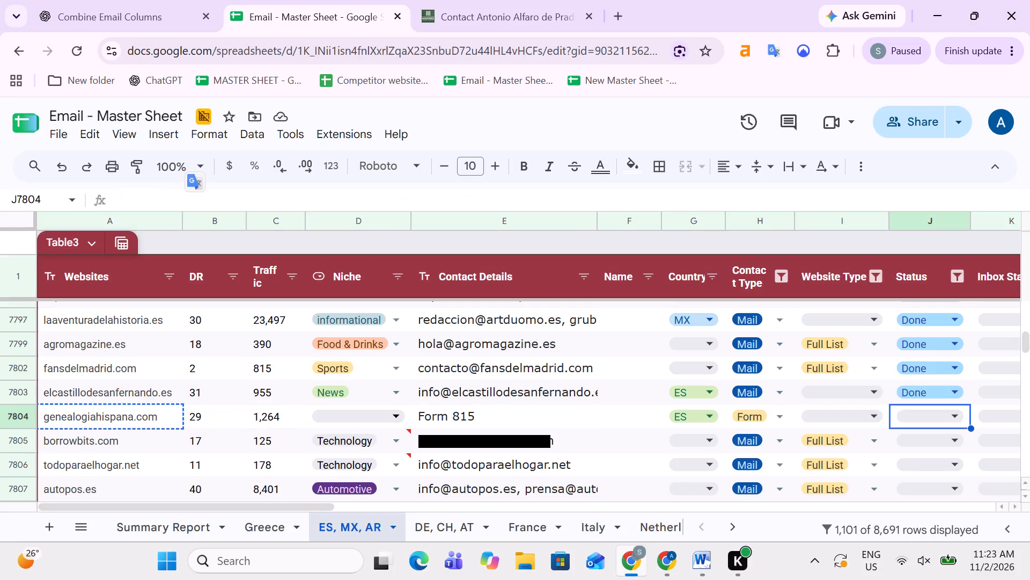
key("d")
key("Down")
key("Return")
Change the Niche of the borrowbits.com row to Tech.
key("Left")
key("Left")
key("Left")
key("Left")
key("Left")
key("Left")
key("Left")
key("Left")
key("Left")
key("Left")
key("Left")
key("Left")
key("Left")
key("Left")
key("Left")
key("Left")
key("Left")
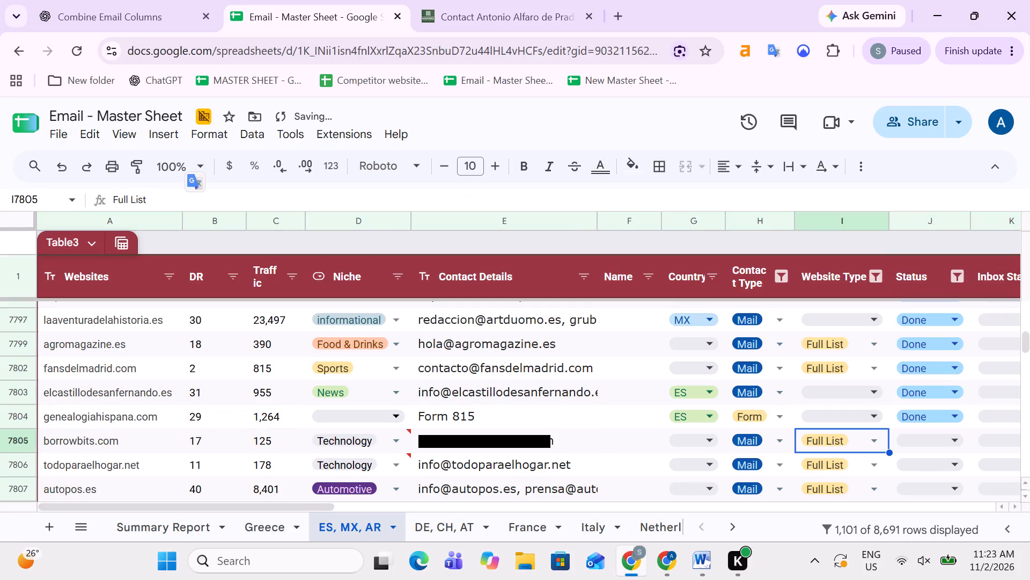
key("Right")
key("Right")
key("Right")
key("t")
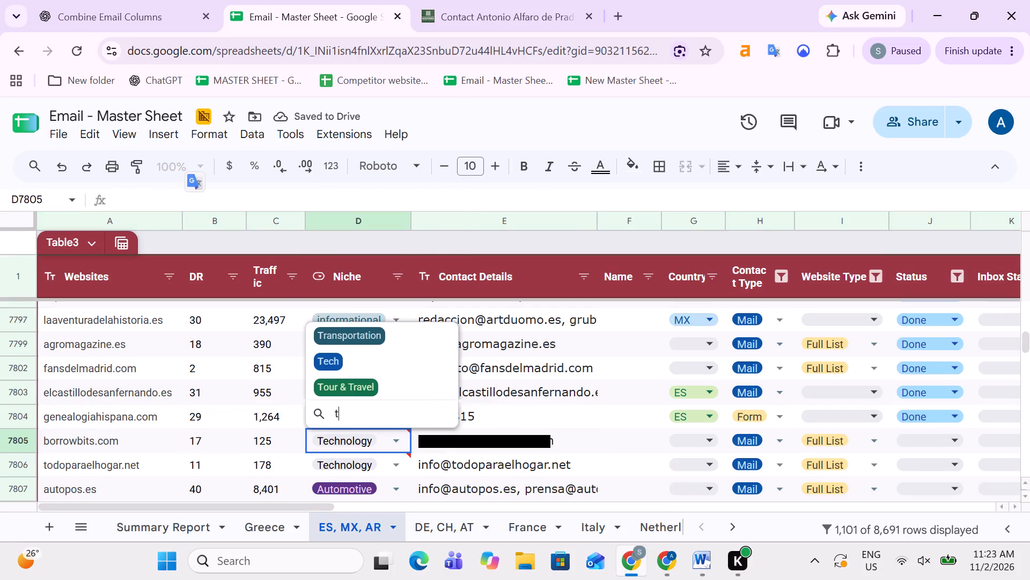
key("Down")
key("Return")
Copy the borrowbits.com contact email from the sheet and search the first Gmail account for it.
key("Up")
key("Right")
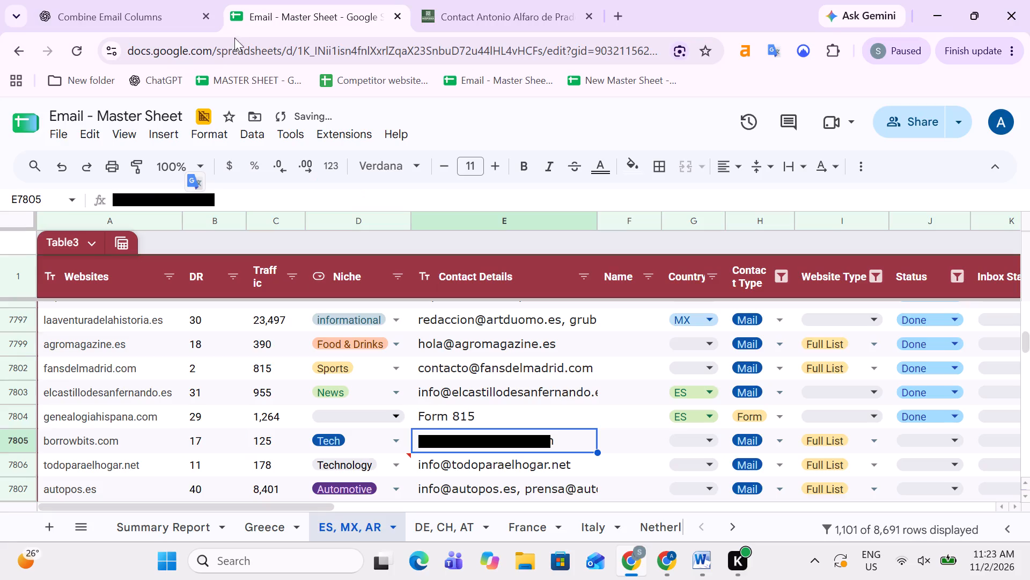
triple_click(149, 195)
key("ctrl+c")
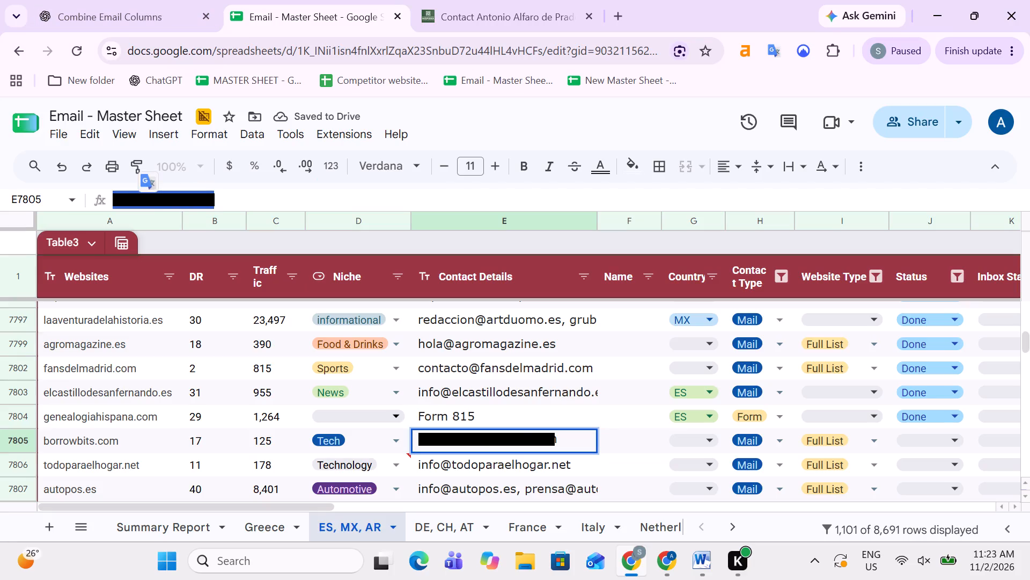
key("ctrl+c")
key("ctrl+c")
key("ctrl+c")
key("alt+Tab")
key("alt+Tab")
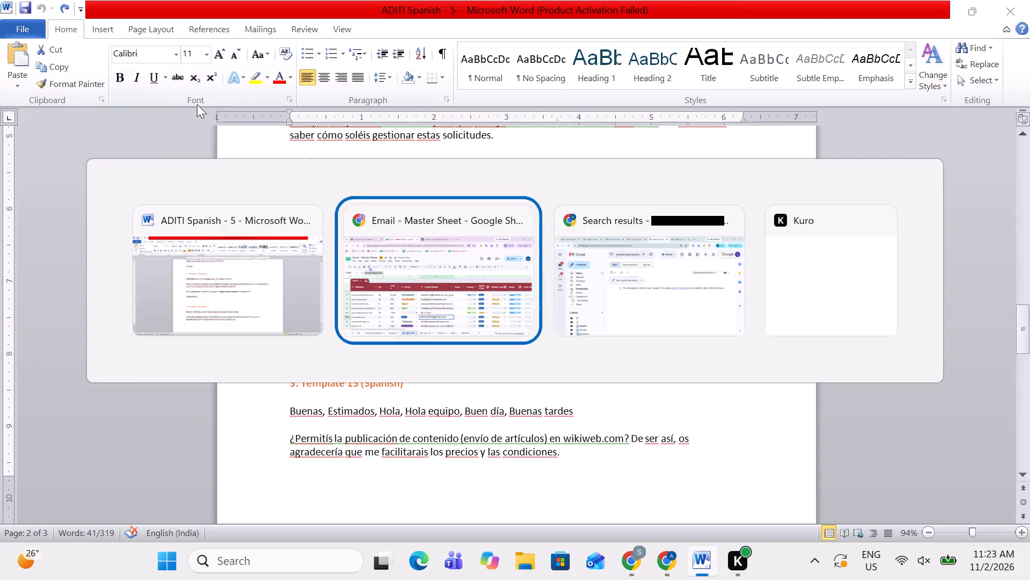
key("alt+Tab")
left_click(109, 0)
left_click(471, 98)
key("ctrl+v")
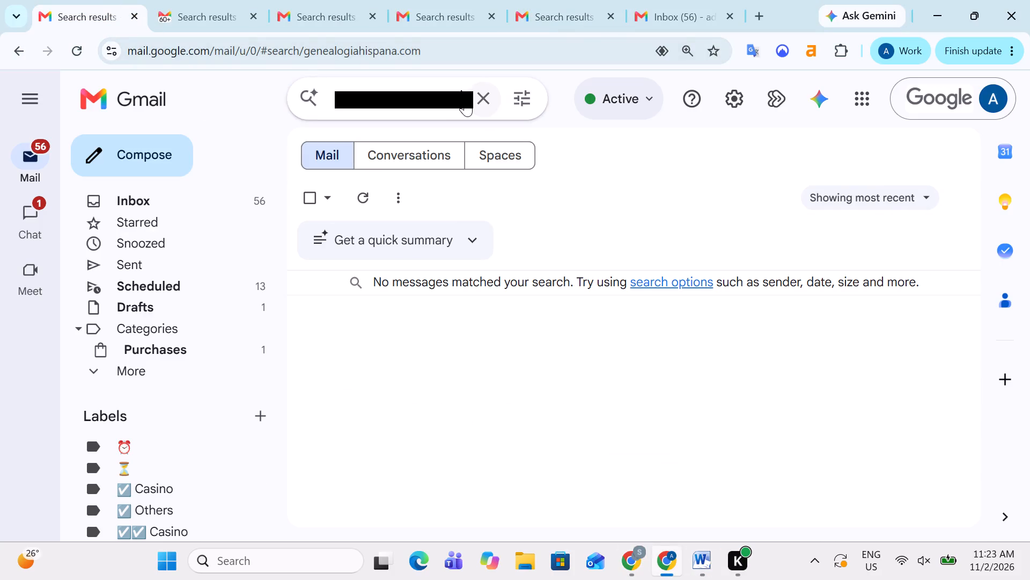
key("Return")
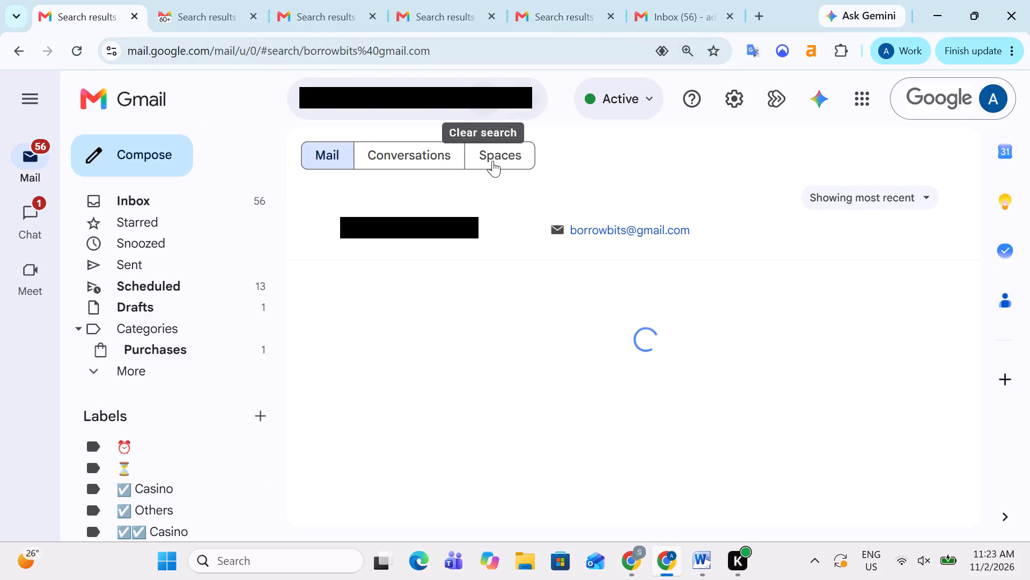
Search the second and third open Gmail accounts for the copied borrowbits.com contact email.
left_click(240, 0)
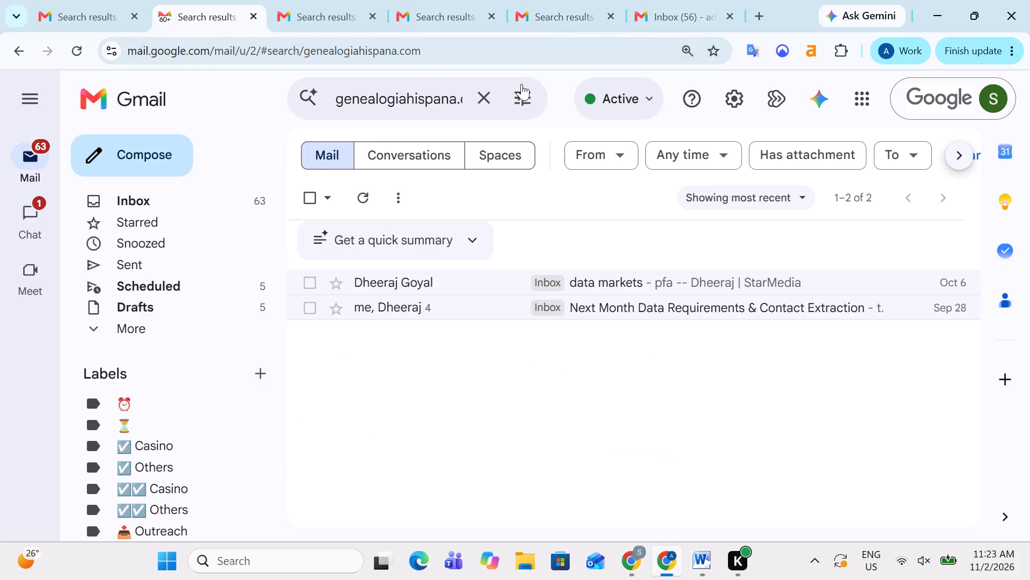
left_click(467, 111)
key("ctrl+v")
key("Return")
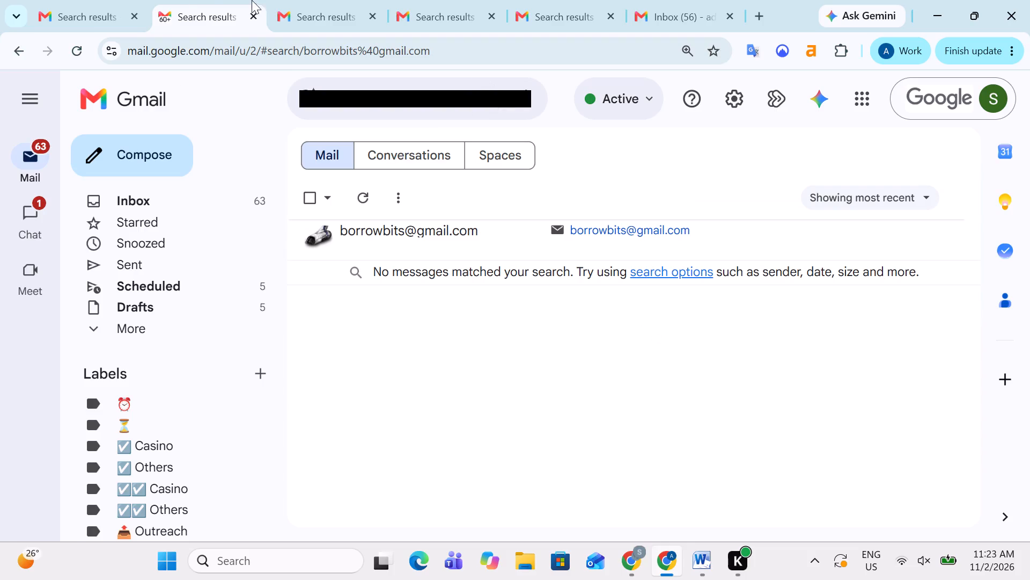
left_click(325, 0)
left_click(501, 96)
key("ctrl+v")
key("Return")
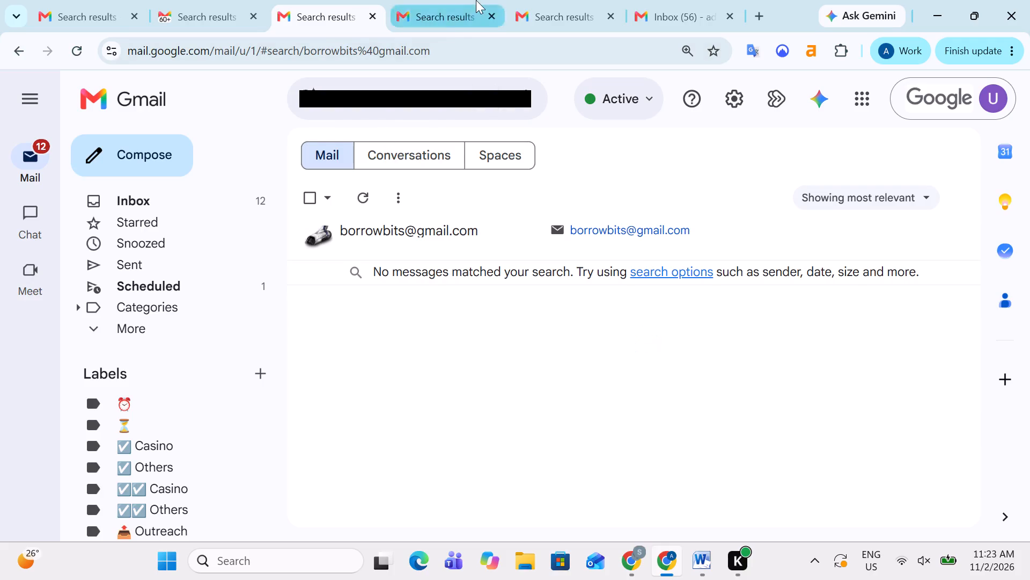
Search the fourth and fifth open Gmail accounts for the copied borrowbits.com contact email.
left_click(476, 0)
left_click(484, 100)
key("ctrl+v")
key("Return")
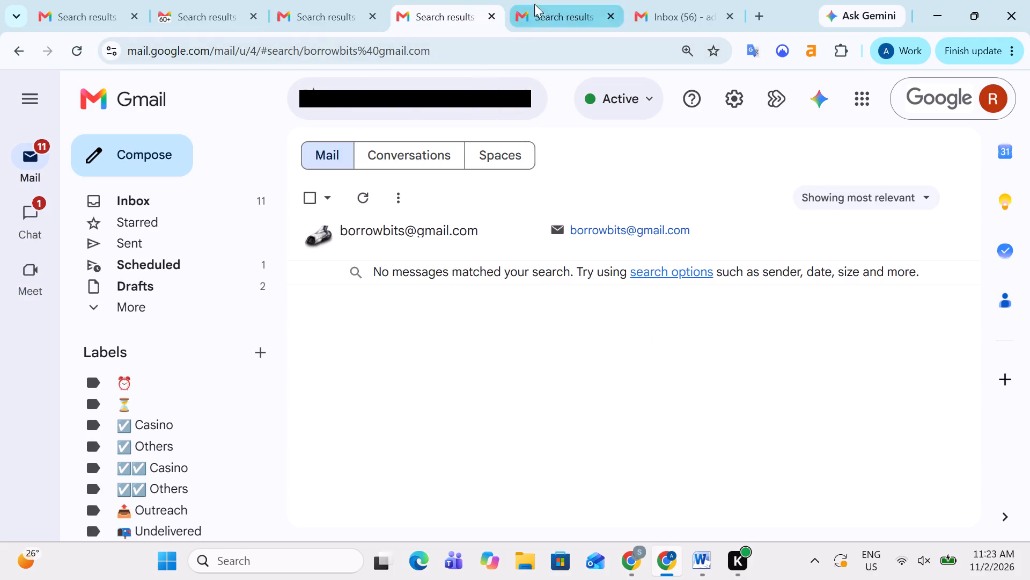
left_click(548, 0)
left_click(498, 97)
key("ctrl+v")
key("Return")
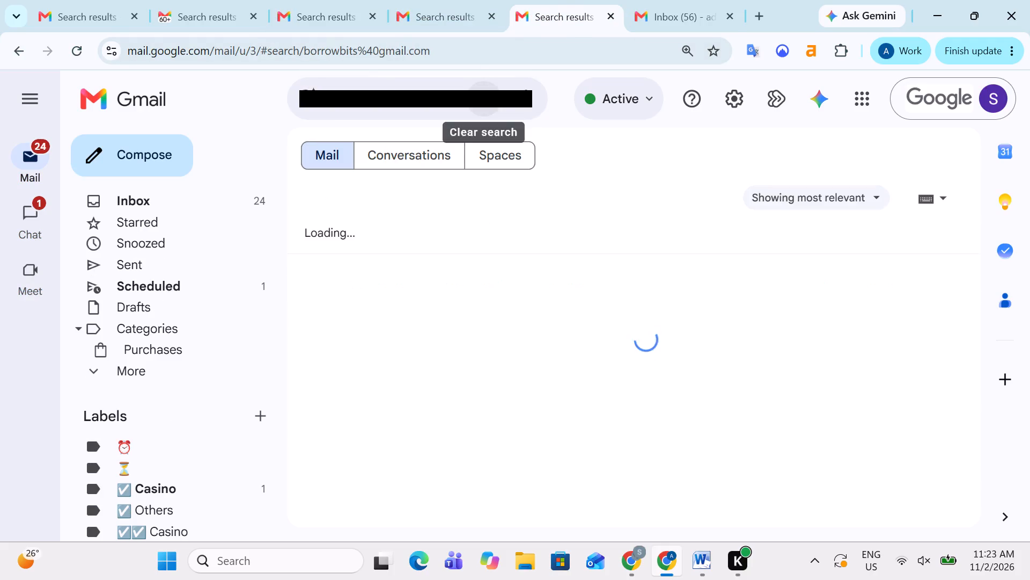
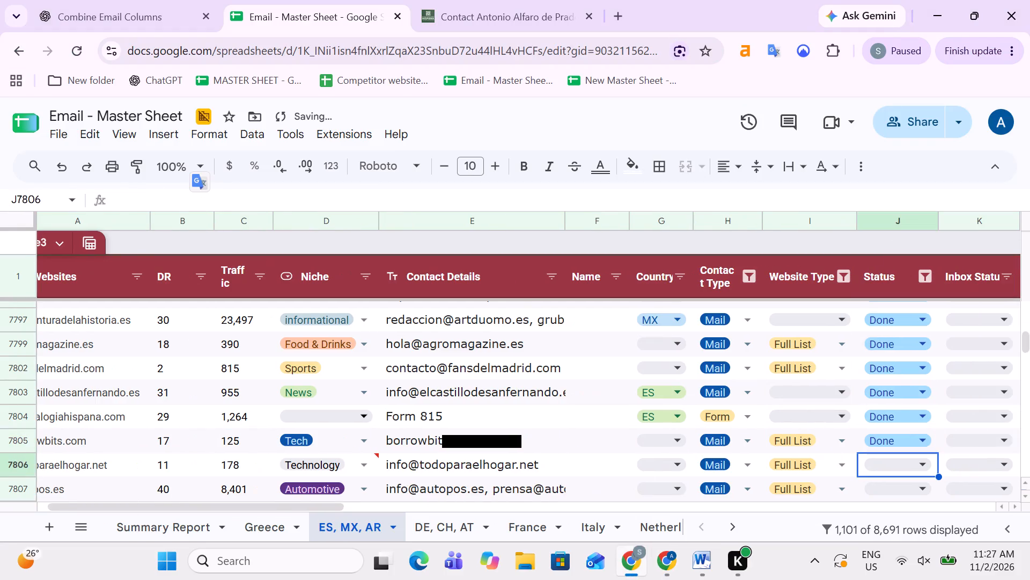
Set the niche of the todoparaelhogar.net row to Tech and select that row's contact details cell.
key("Right")
key("Right")
key("Right")
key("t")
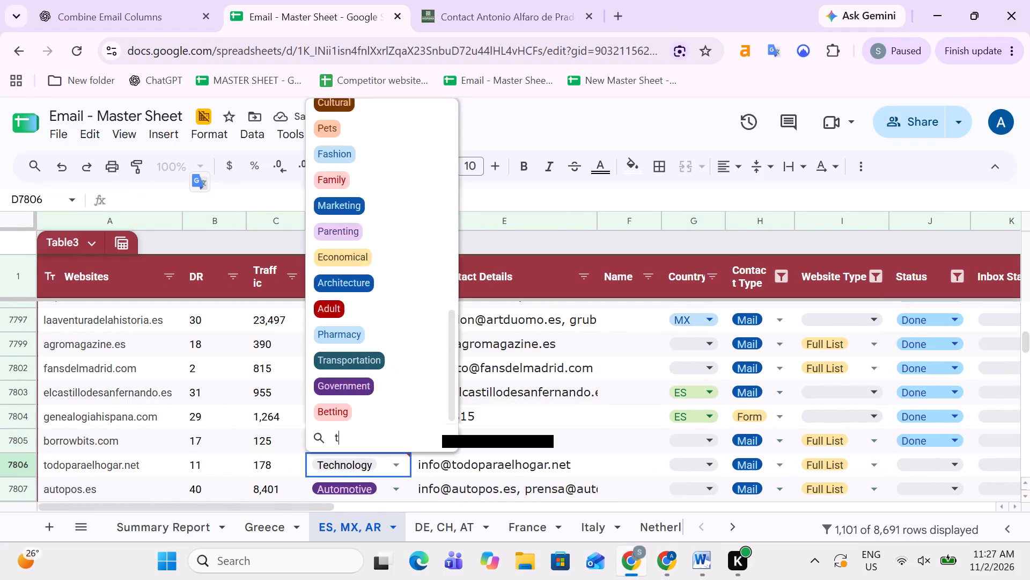
key("Down")
key("Return")
key("Up")
key("Right")
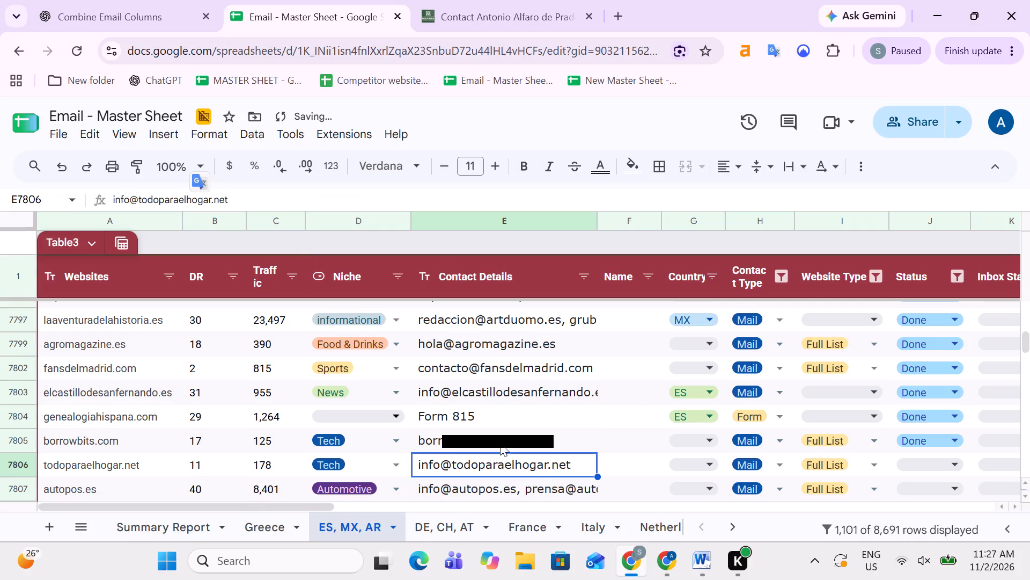
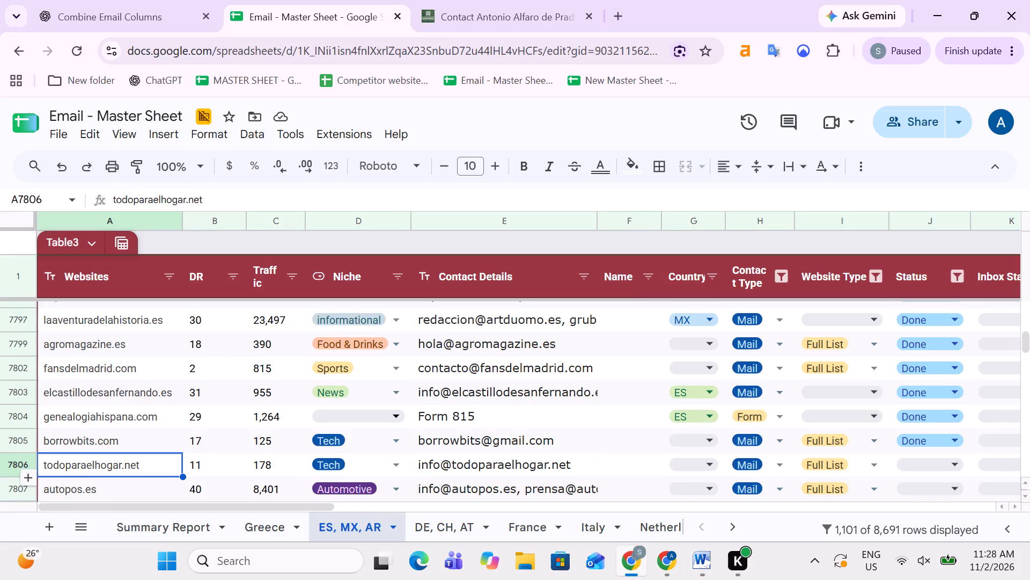
Copy the website domain todoparaelhogar.net from row 7806 of the master sheet.
triple_click(242, 193)
key("ctrl+c")
key("ctrl+c")
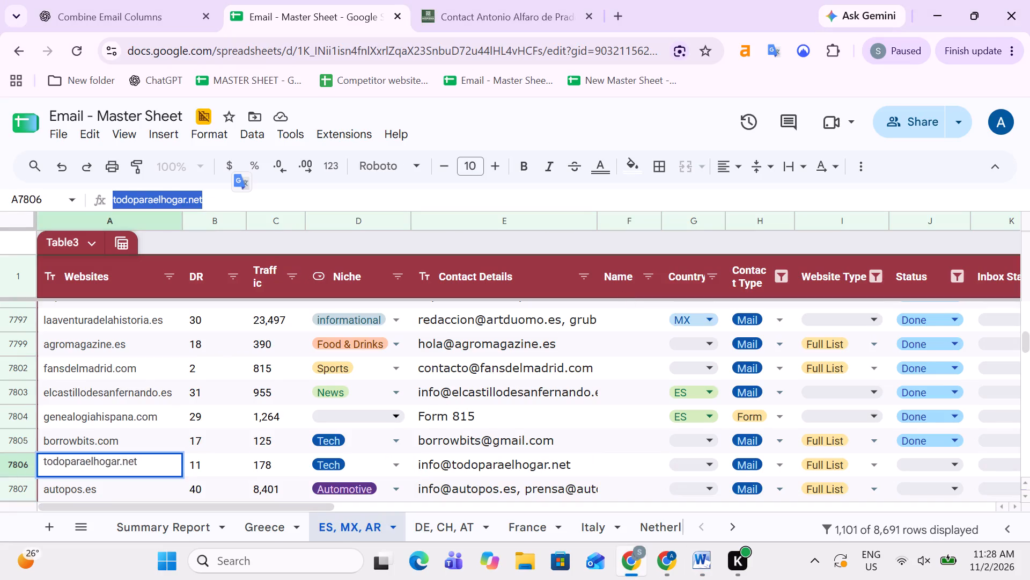
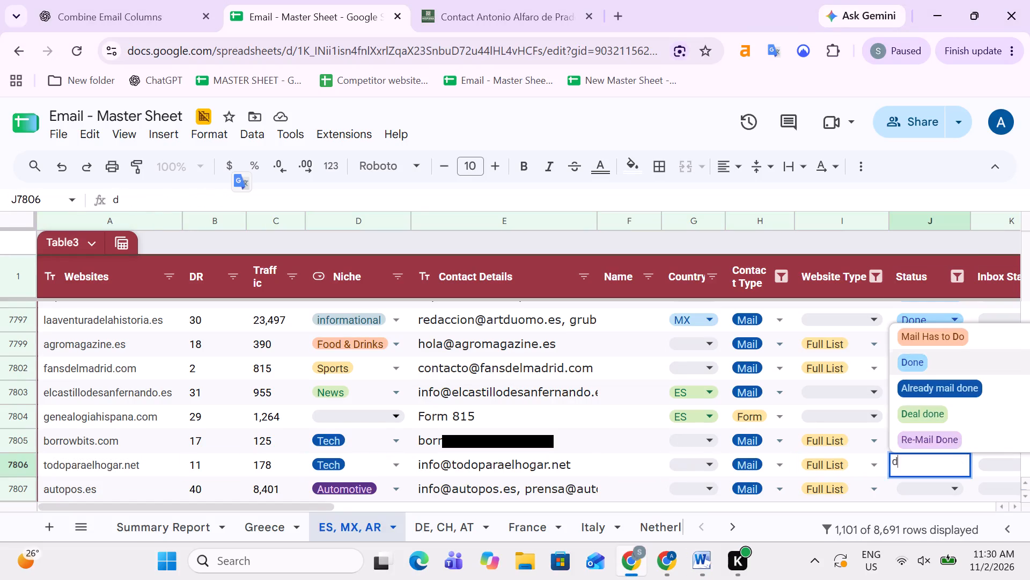
Set the status of the todoparaelhogar.net row to Done.
key("Return")
key("Up")
key("Right")
key("Right")
key("Right")
key("Left")
key("Left")
key("Left")
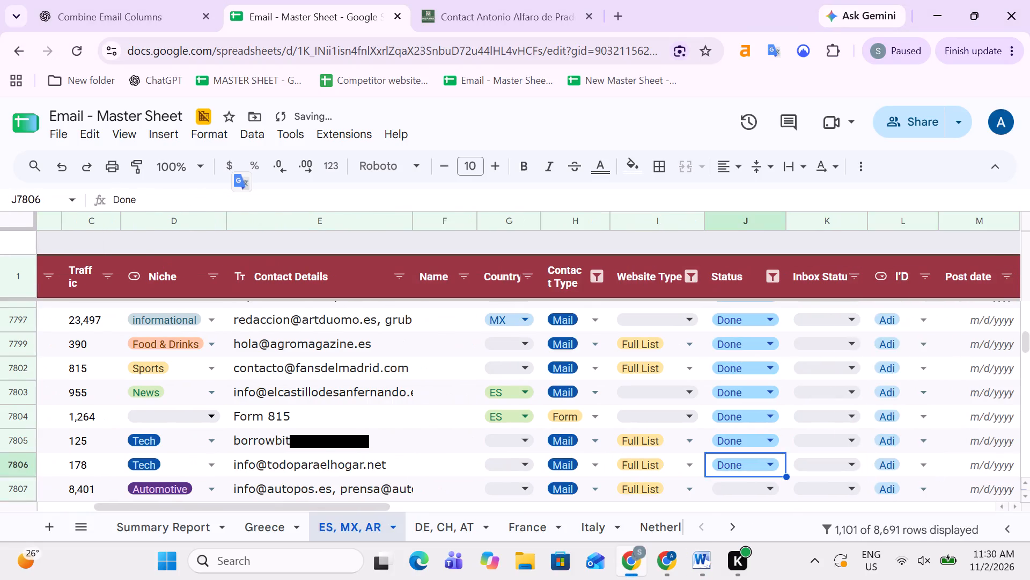
Copy the first e-mail address from the contact details of the autopos.es row.
key("Down")
key("Down")
key("Down")
key("Down")
key("Up")
key("Up")
key("Up")
key("Right")
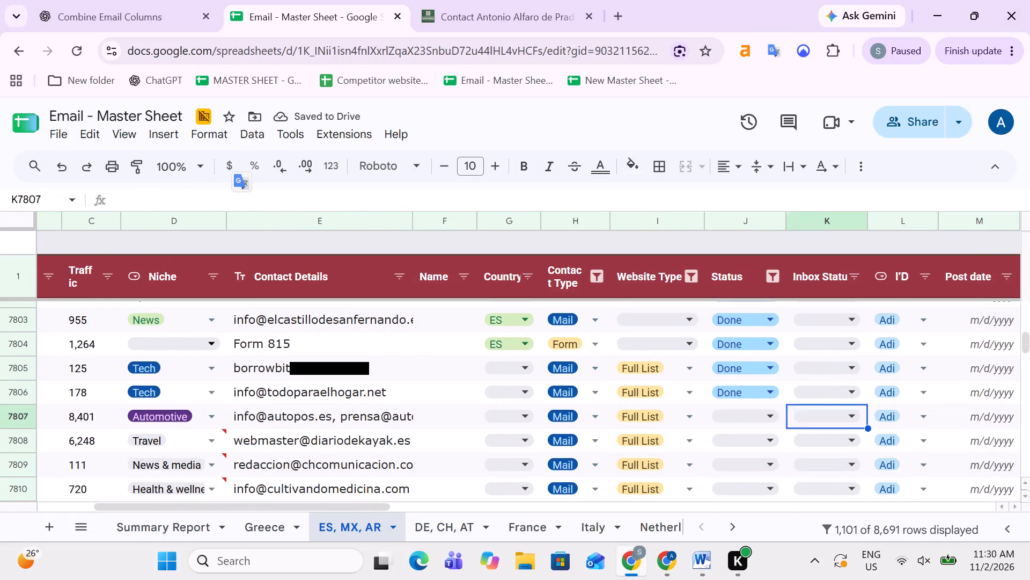
key("Right")
key("Right")
key("Left")
key("Left")
key("Left")
key("Left")
key("Left")
key("Left")
key("Left")
key("Left")
key("Left")
key("Left")
key("Left")
key("Left")
key("Left")
key("Left")
key("Left")
key("Left")
key("Left")
key("Left")
key("Left")
key("Left")
key("Right")
key("Right")
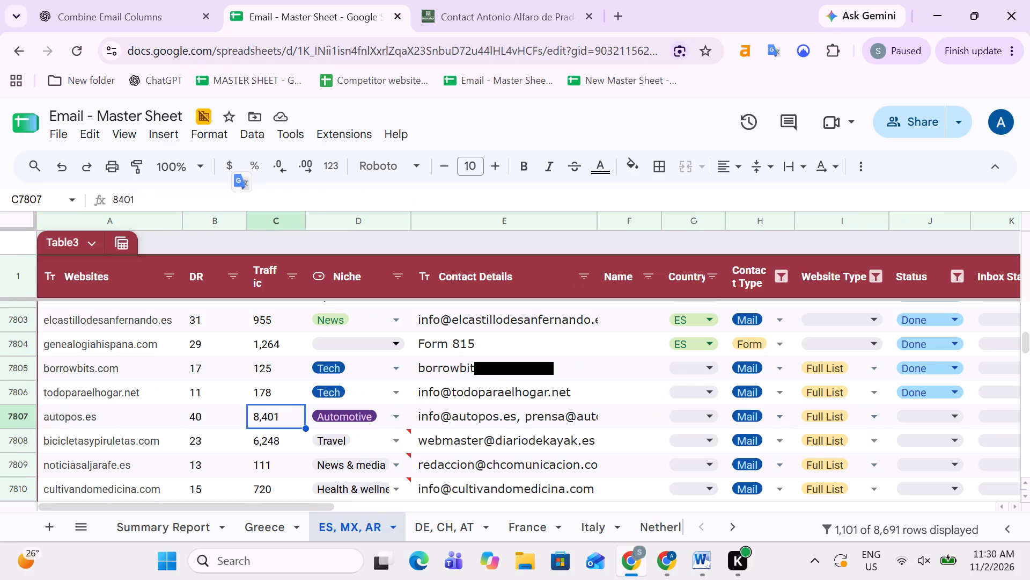
key("Right")
key("Right")
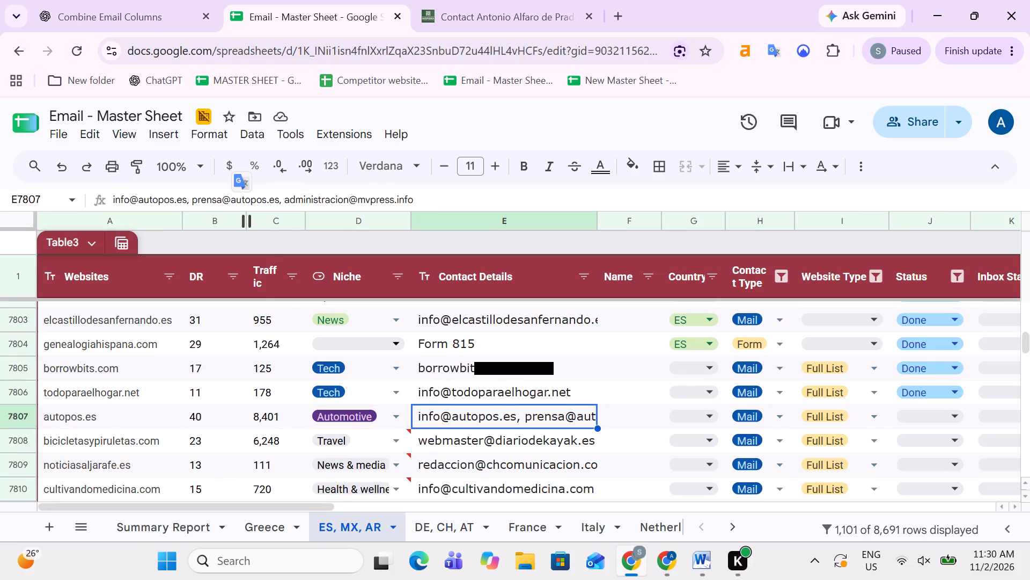
left_click(181, 196)
left_click_drag(181, 196, 100, 195)
key("ctrl+c")
key("ctrl+c")
key("ctrl+c")
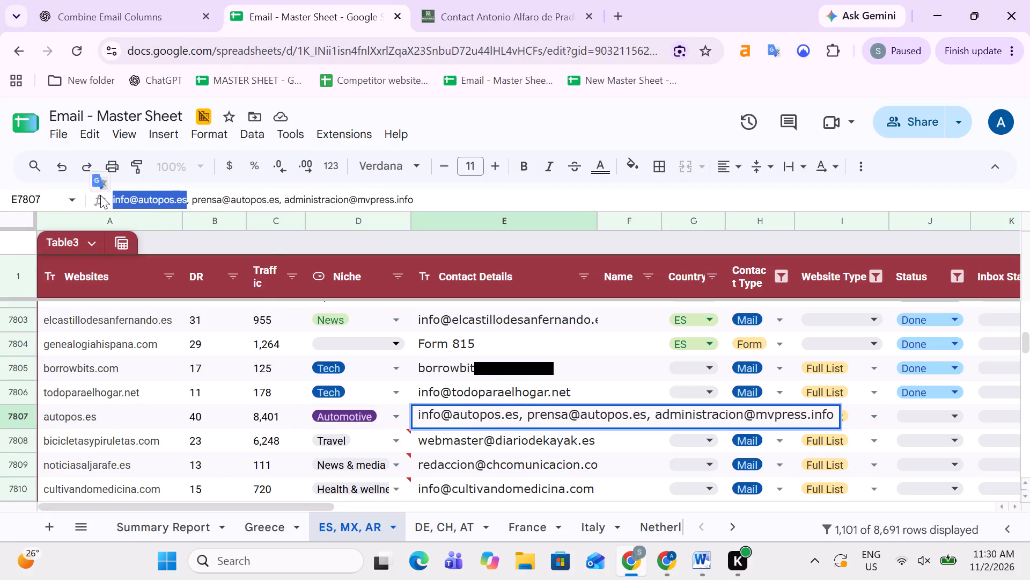
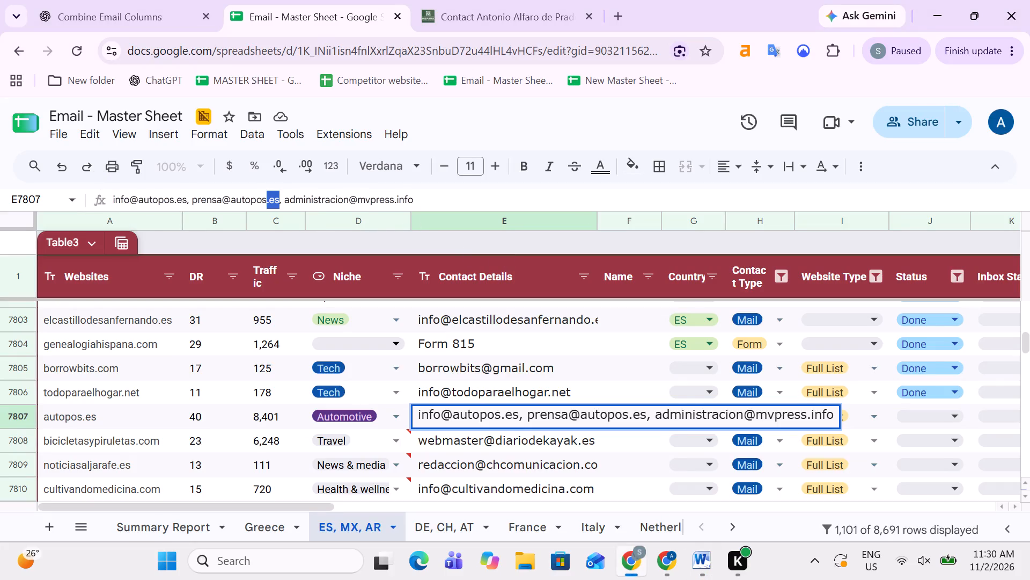
Copy the second contact email address, the press one, from the Contact Details cell of the autopos.es row.
left_click_drag(248, 196, 206, 195)
key("ctrl+c")
key("ctrl+c")
key("ctrl+c")
key("ctrl+c")
key("ctrl+c")
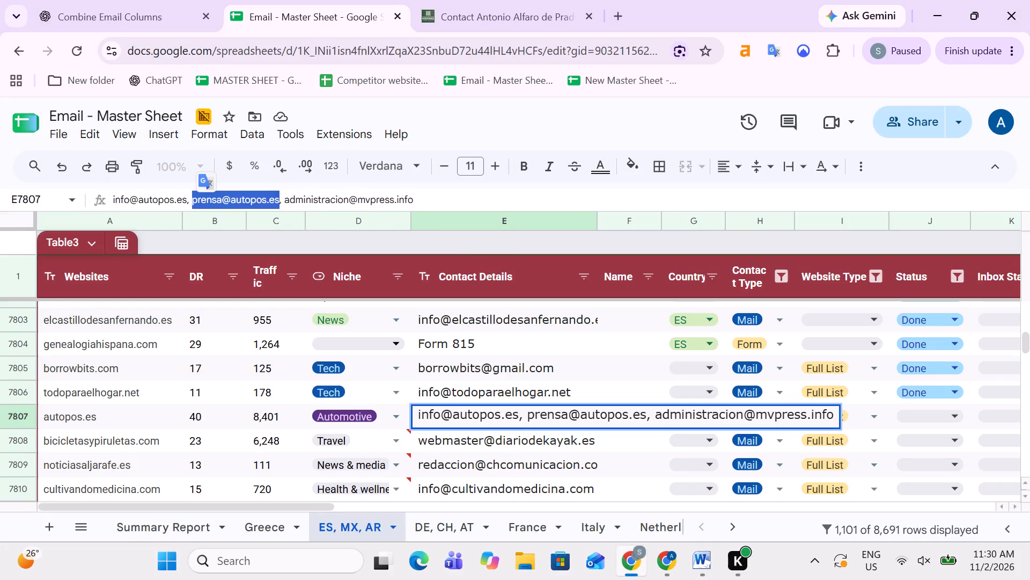
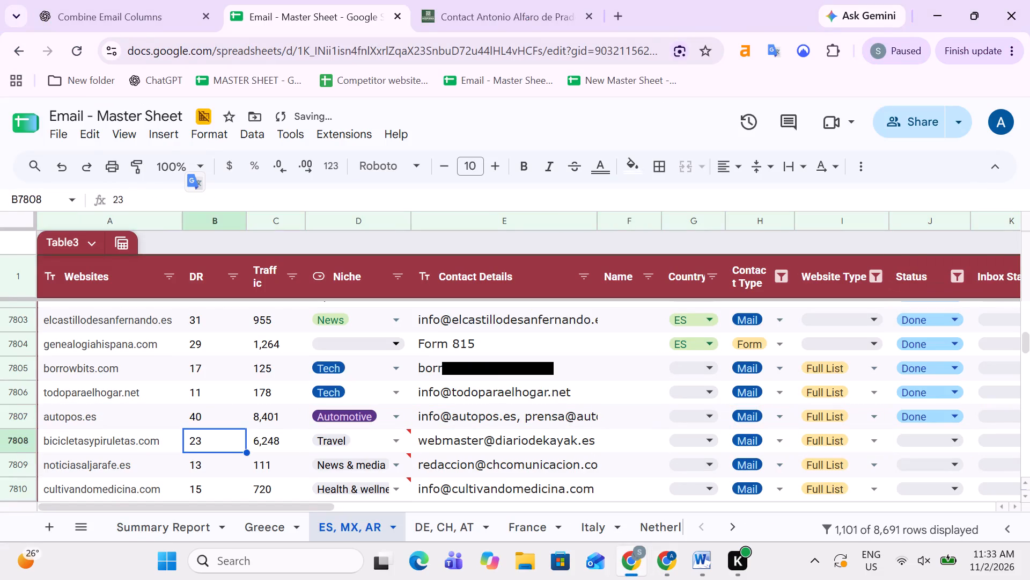
Set the niche of bicicletasypiruletas.com in the Email Master Sheet to Tour & Travel.
key("Right")
key("Right")
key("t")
key("Up")
key("Up")
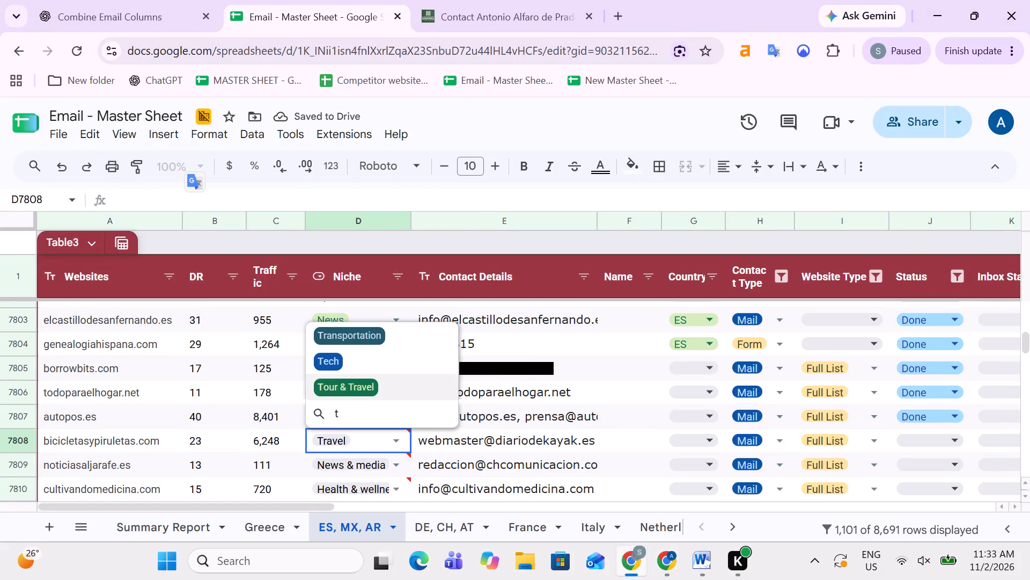
key("Return")
key("Up")
key("Right")
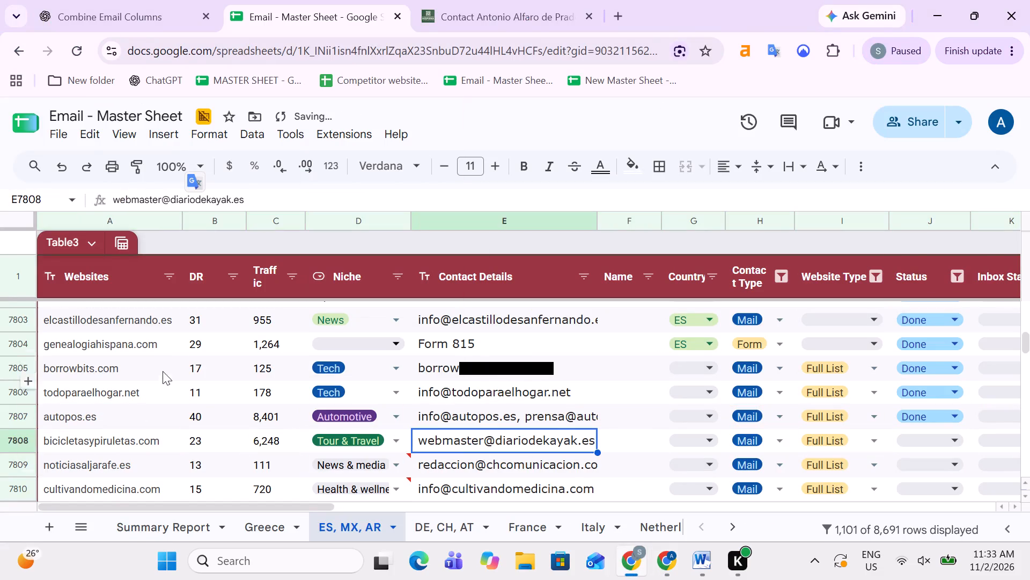
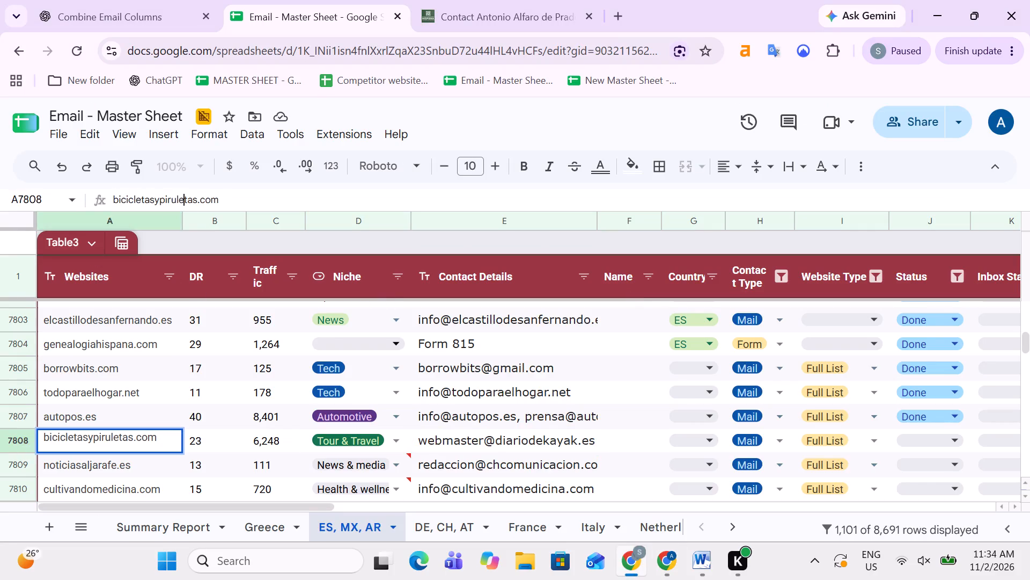
Copy the website domain bicicletasypiruletas.com from row 7808 of the ES, MX, AR sheet.
key("ctrl+c")
key("ctrl+c")
key("ctrl+c")
key("ctrl+c")
key("ctrl+c")
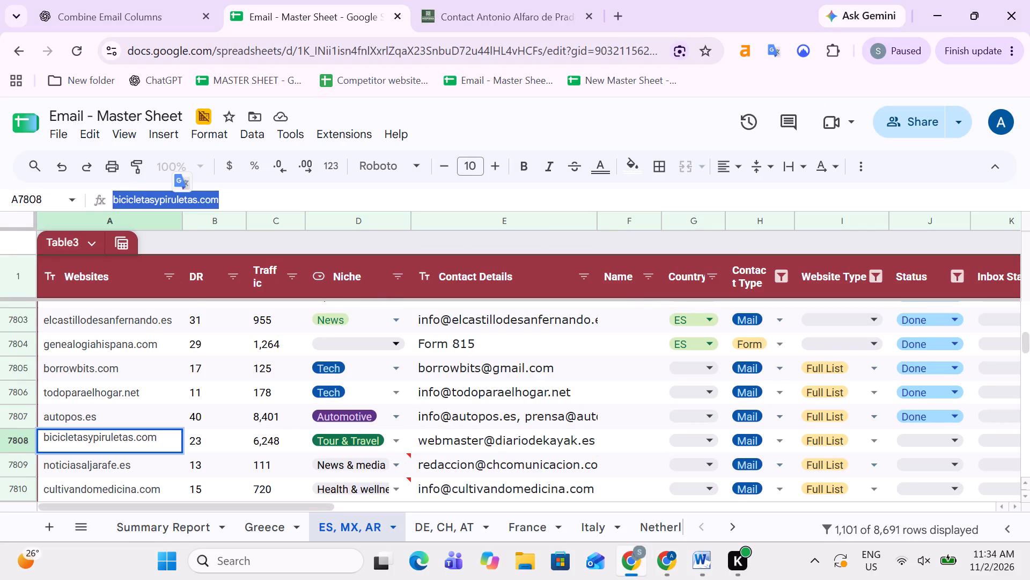
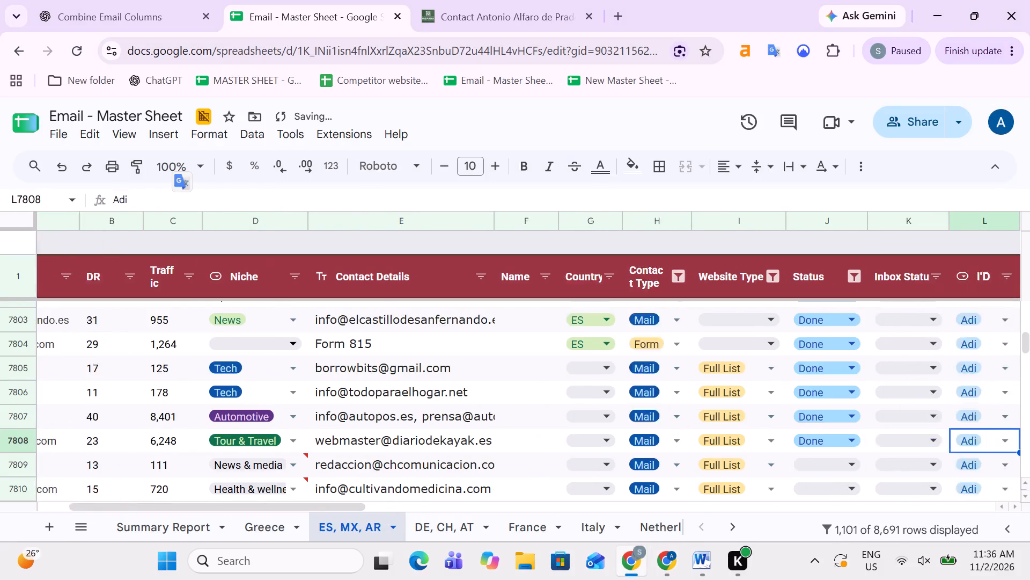
Count the Done entries in the Status column from row 7764 down to the last filled row.
key("Right")
key("Left")
key("Left")
key("Left")
key("ctrl+Up")
key("Down")
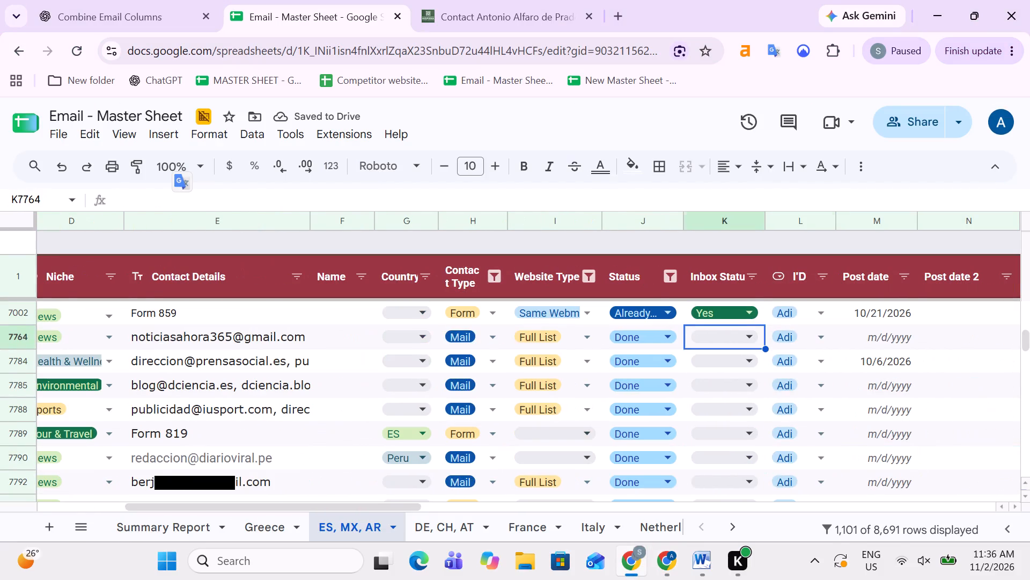
key("Right")
key("Right")
key("Up")
key("Up")
key("Up")
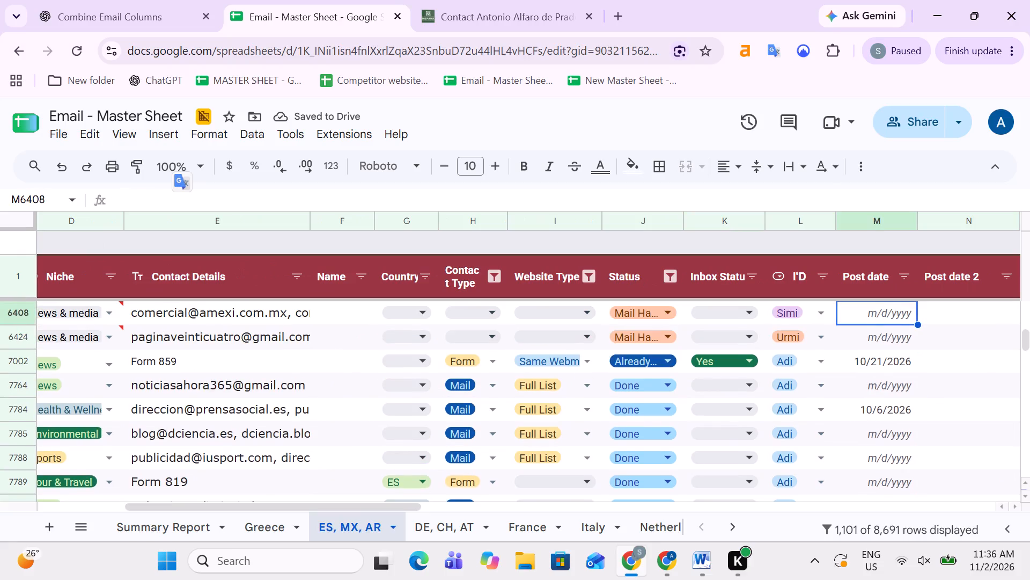
key("Down")
key("Left")
key("Left")
key("Down")
key("Right")
key("Left")
key("Down")
key("Down")
key("Left")
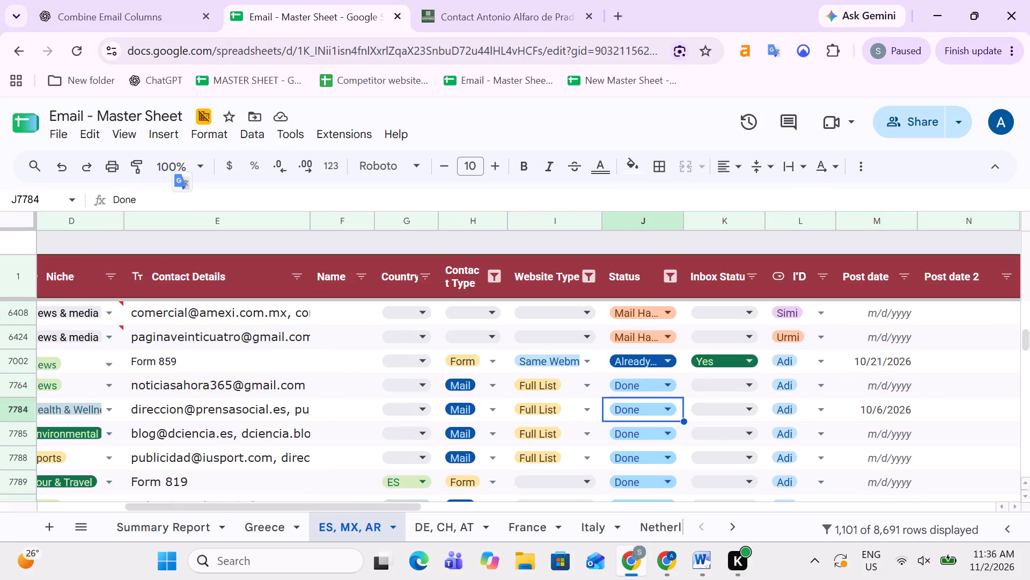
key("Up")
key("ctrl+shift+Down")
key("Down")
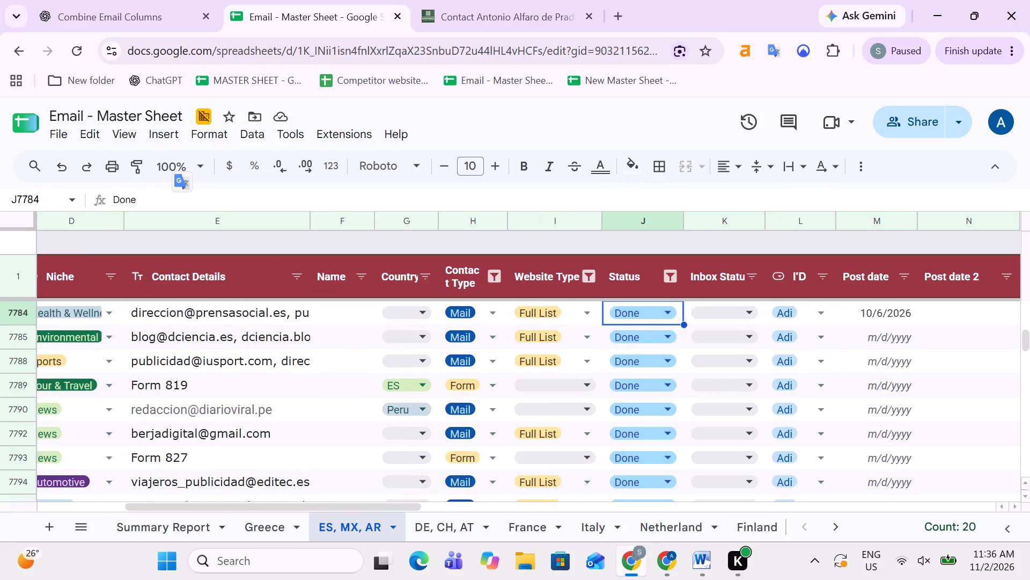
Locate the first row with an empty status below the Done entries in the ES, MX, AR sheet.
key("ctrl+Down")
key("Down")
key("Down")
key("Down")
key("Down")
key("Down")
key("Down")
key("Up")
key("Up")
key("Up")
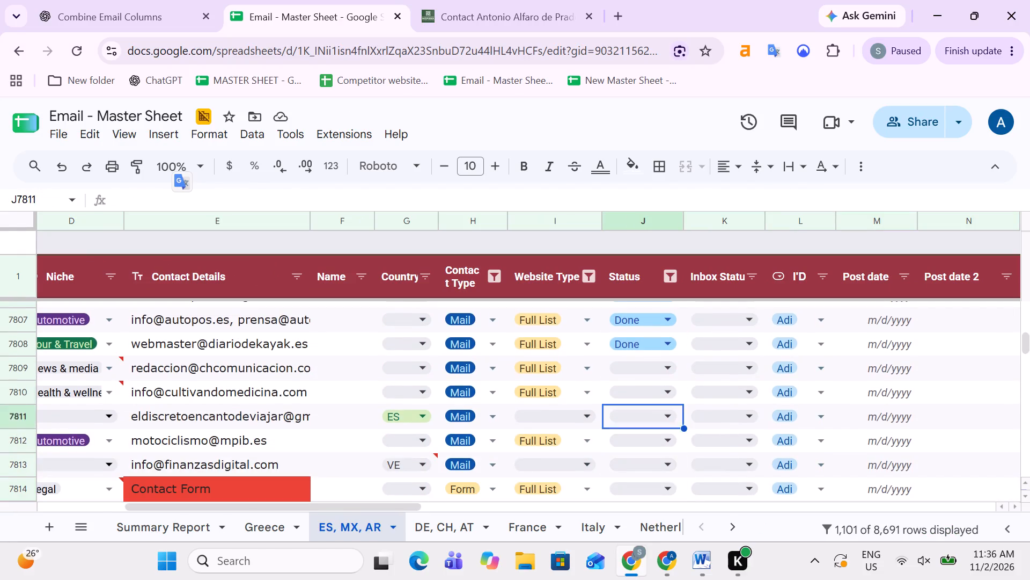
key("Up")
key("Up")
key("Up")
key("Down")
Review the website, niche, contact details and status fields of the noticiasaljarafe.es row.
key("Right")
key("Right")
key("Left")
key("Left")
key("Left")
key("Left")
key("Left")
key("Left")
key("Left")
key("Left")
key("Left")
key("Left")
key("Left")
key("Left")
key("Left")
key("Left")
key("Left")
key("Left")
key("Left")
key("Left")
key("Left")
key("Left")
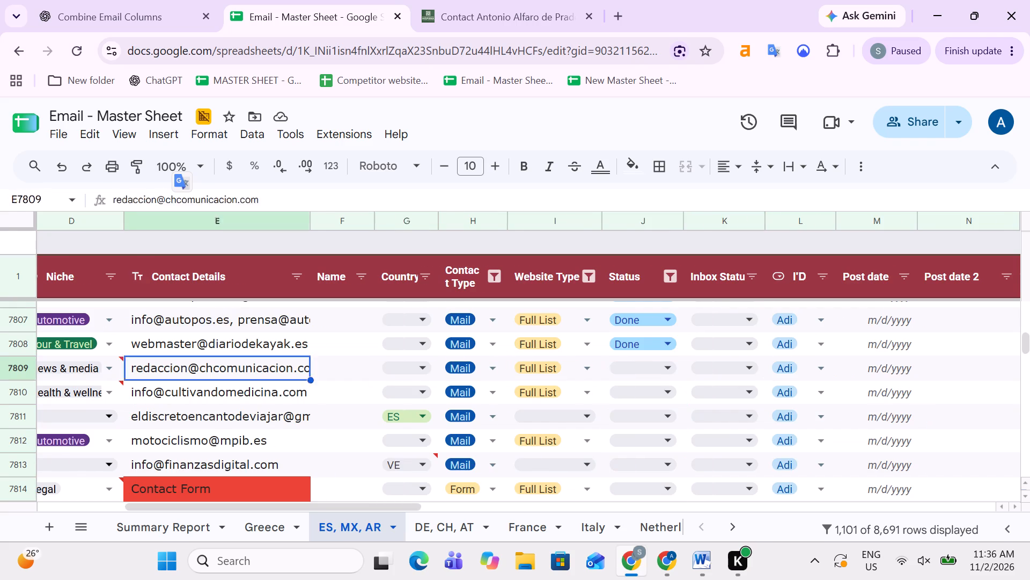
key("Right")
key("Right")
key("Right")
key("Right")
key("Right")
key("Right")
key("Right")
key("Right")
key("Right")
key("Right")
key("Left")
key("Left")
key("Left")
key("Left")
key("Left")
key("Left")
key("Left")
key("Left")
key("Left")
key("Left")
key("Left")
key("Left")
key("Left")
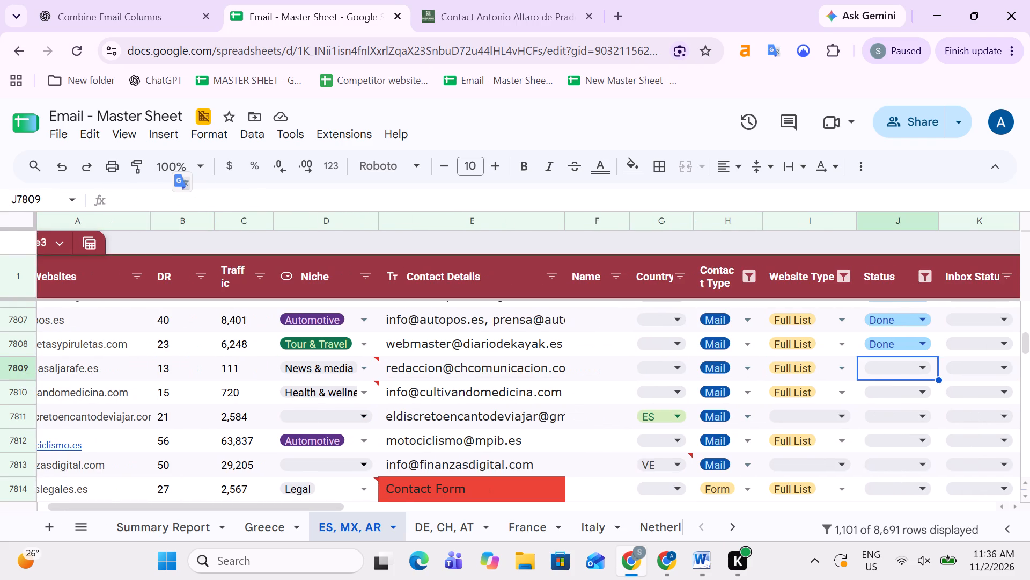
Set the niche of noticiasaljarafe.es to News in the ES, MX, AR sheet.
key("Right")
key("Right")
key("Right")
key("n")
key("Down")
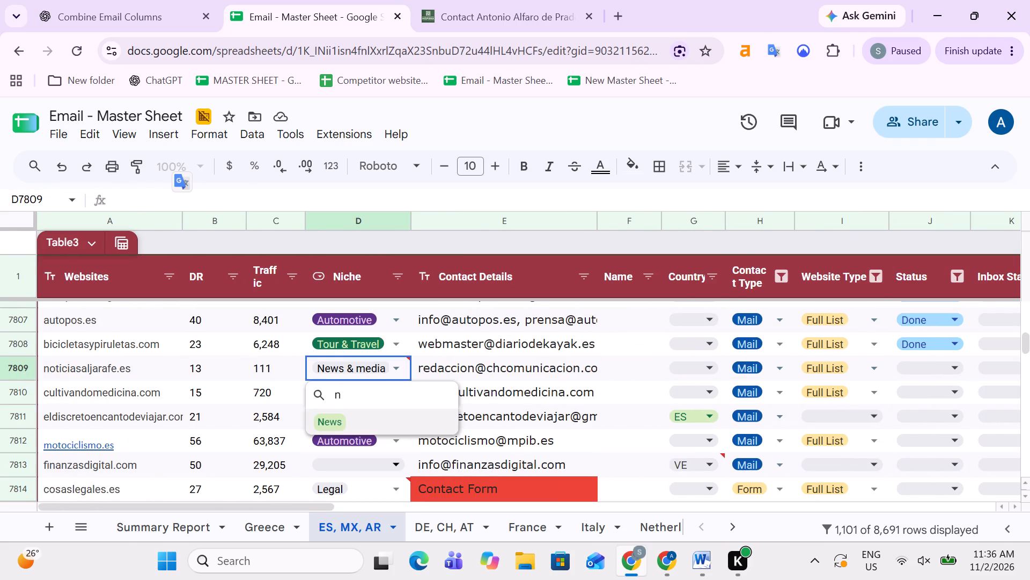
key("Return")
key("Up")
key("Right")
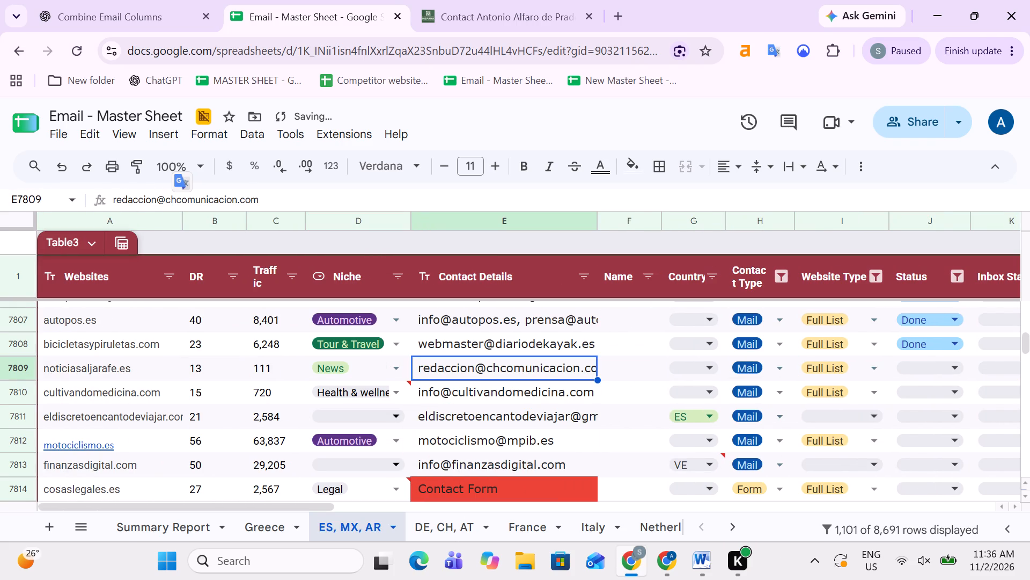